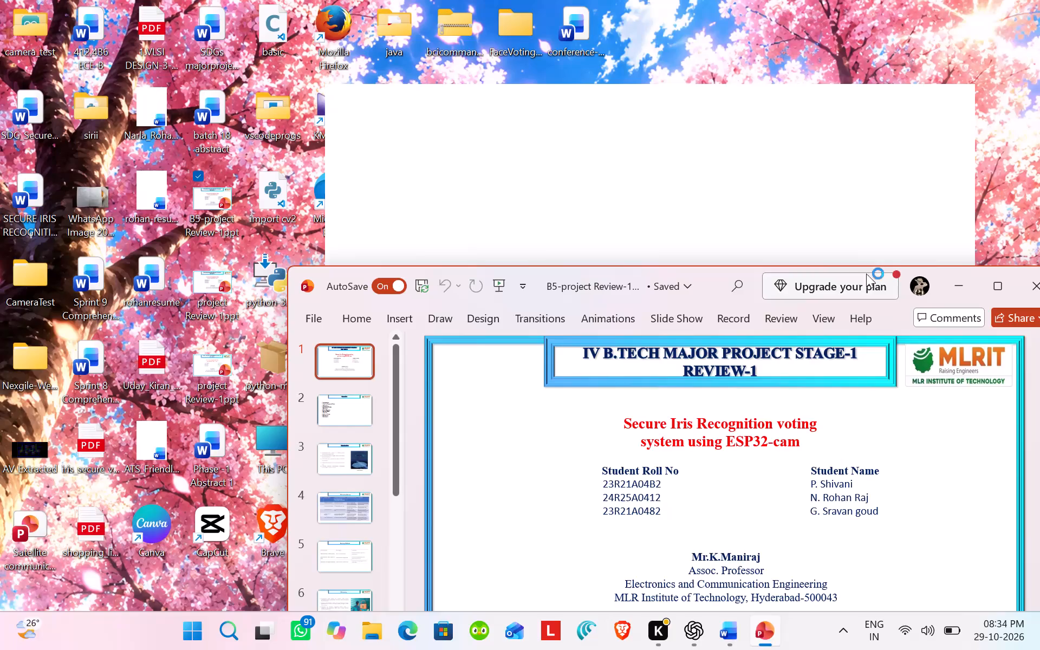
Reposition the B5-project Review-1 presentation window so that all of it fits on the desktop.
drag(712, 275, 562, 107)
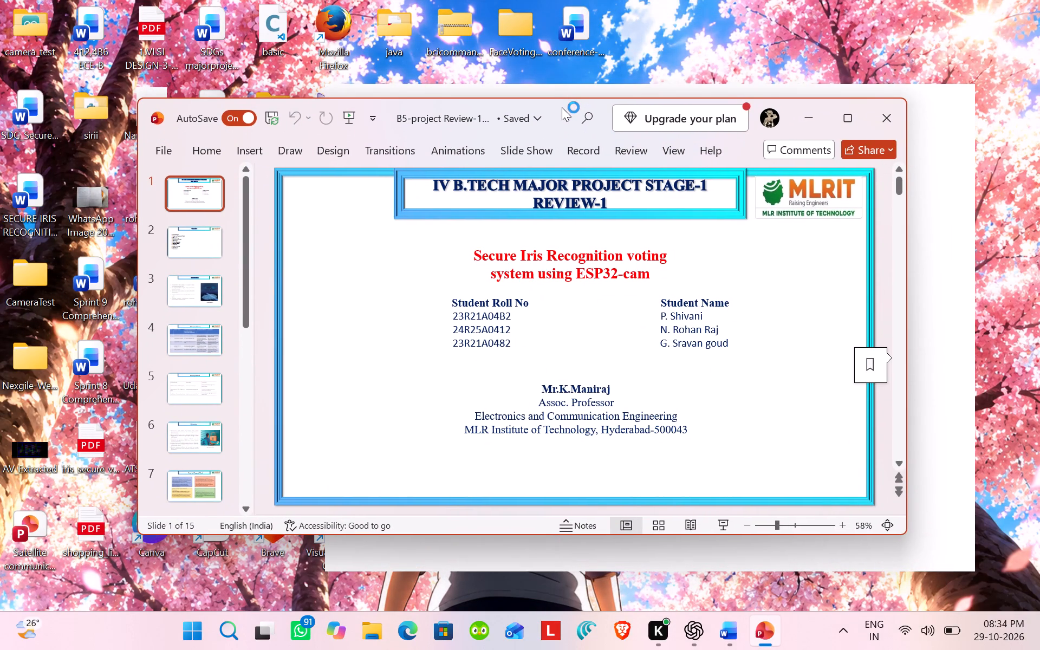
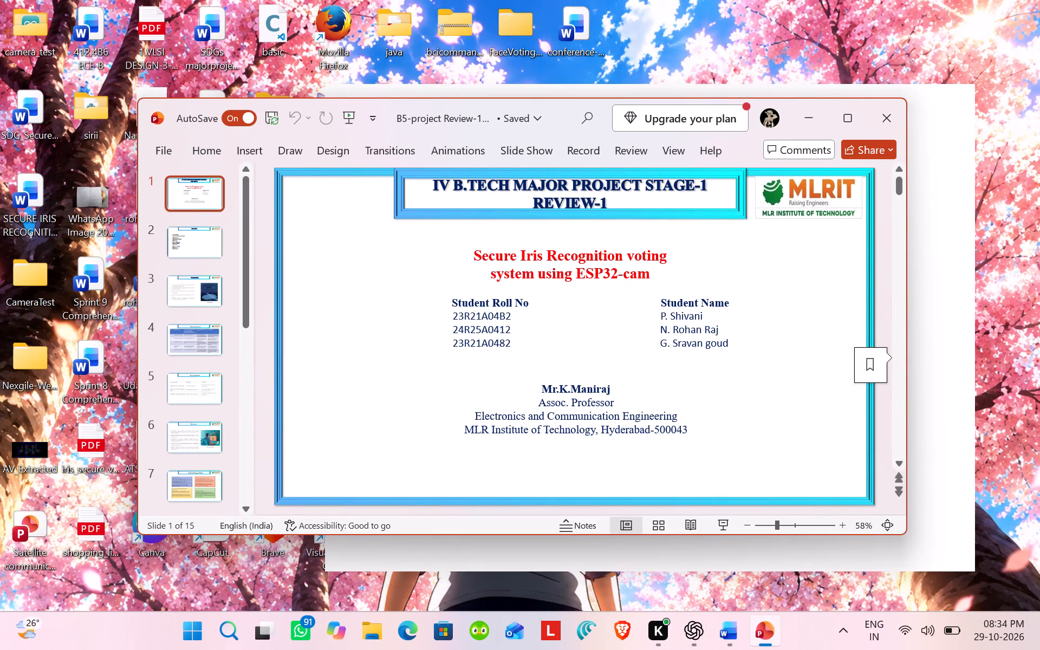
On slide 1, change the guide's designation from "Assoc." to "Assist." so it reads "Assist. Professor".
click(566, 401)
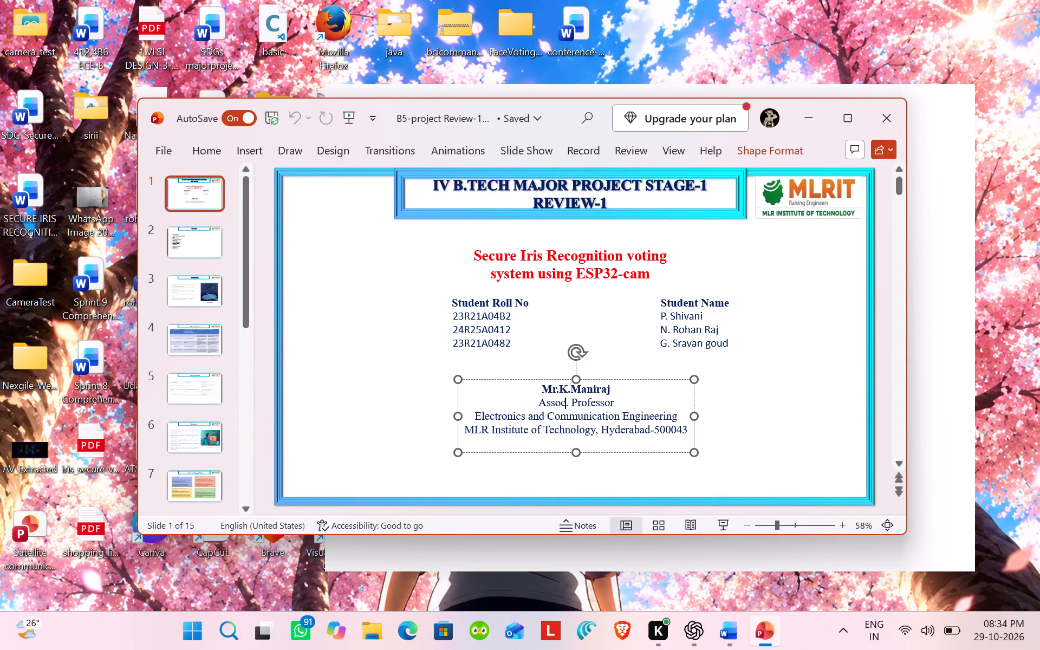
key(BackSpace)
key(BackSpace)
key(BackSpace)
key(BackSpace)
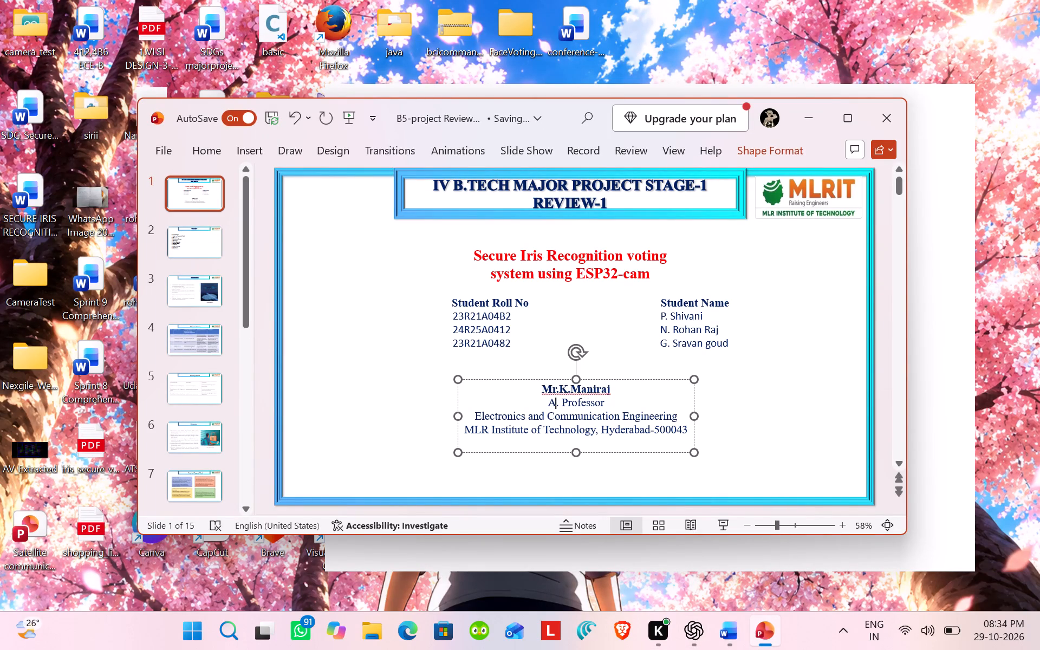
text(SSIST)
key(BackSpace)
key(BackSpace)
key(BackSpace)
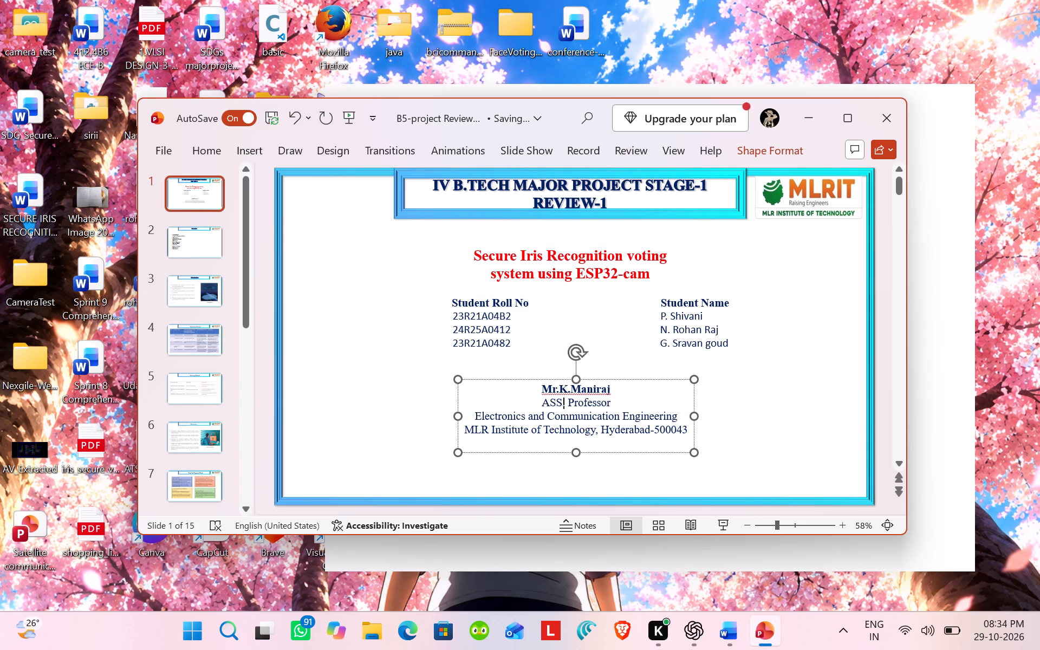
key(BackSpace)
key(BackSpace)
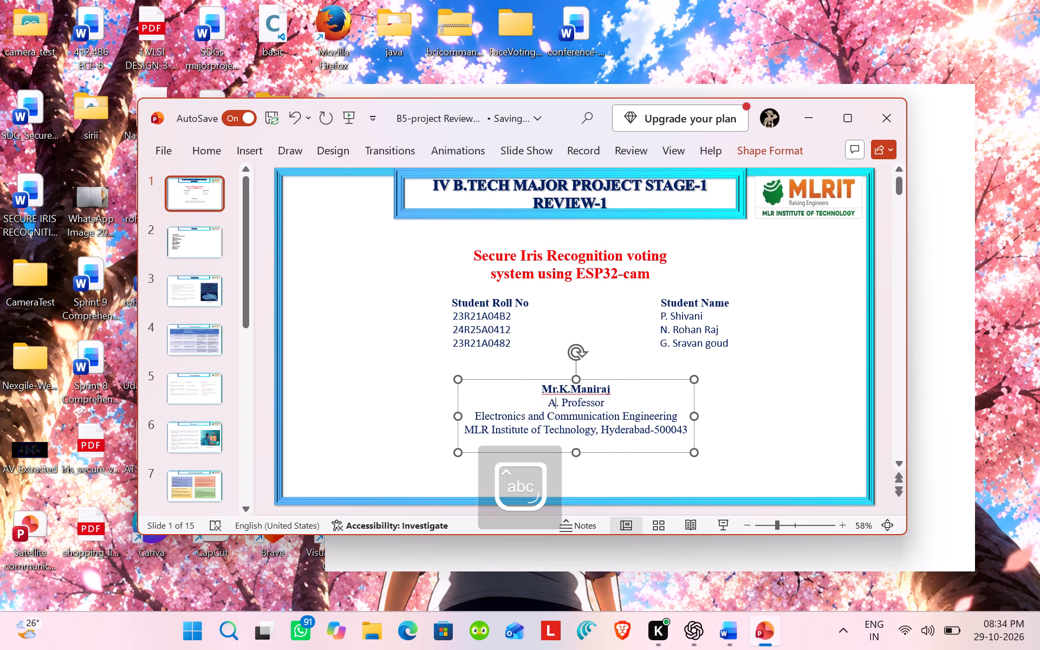
text(ssist)
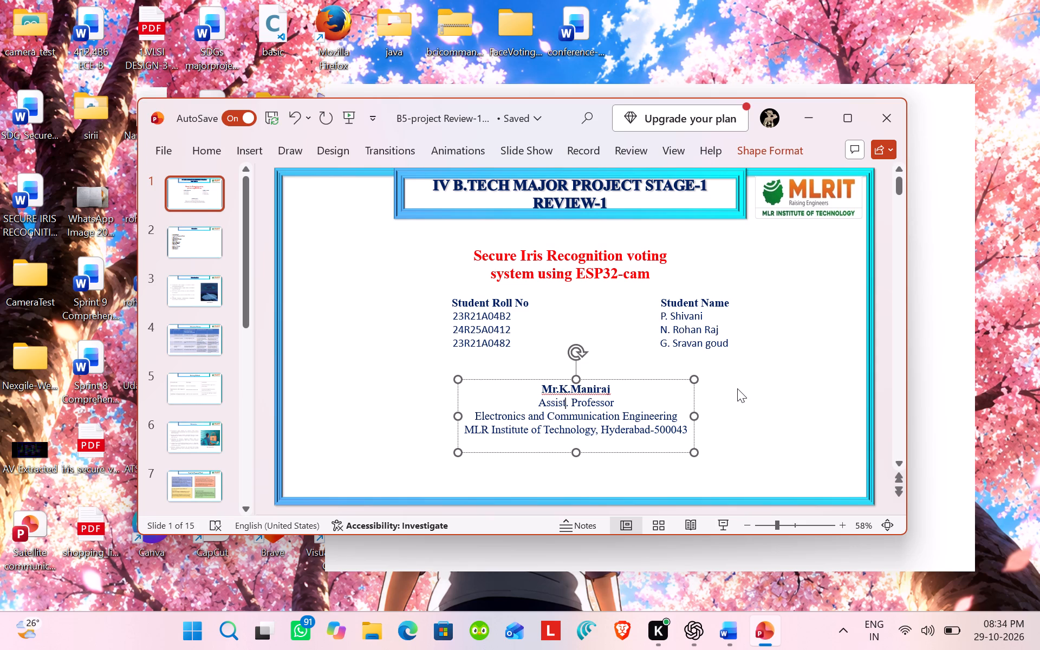
In the slide 1 project title, replace "using ESP32-cam" with "with Fingerprint Fallback".
click(209, 252)
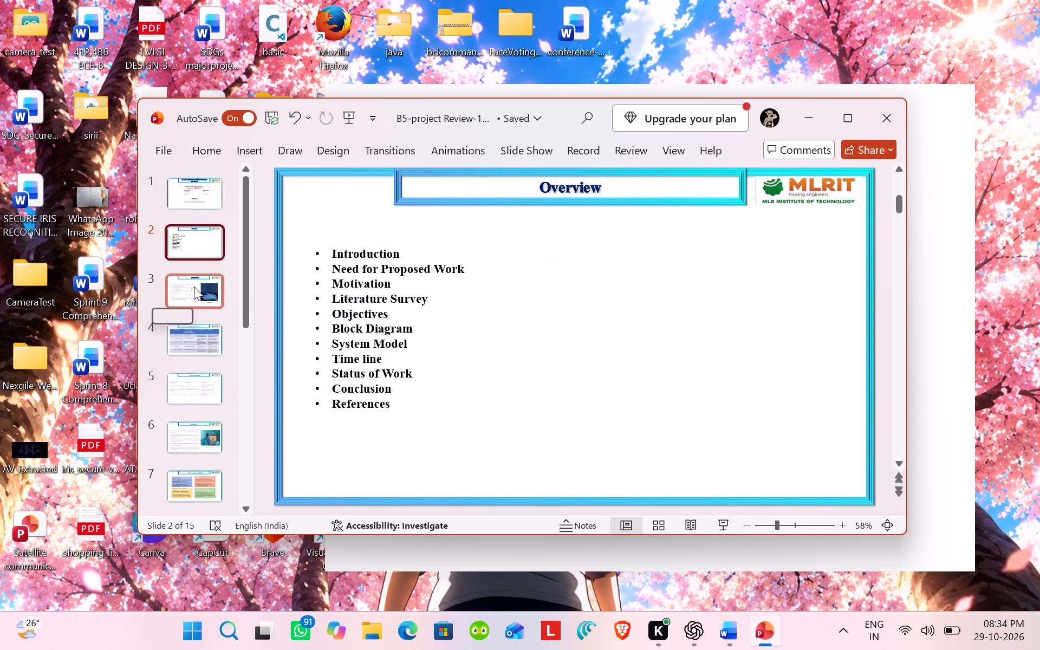
click(195, 197)
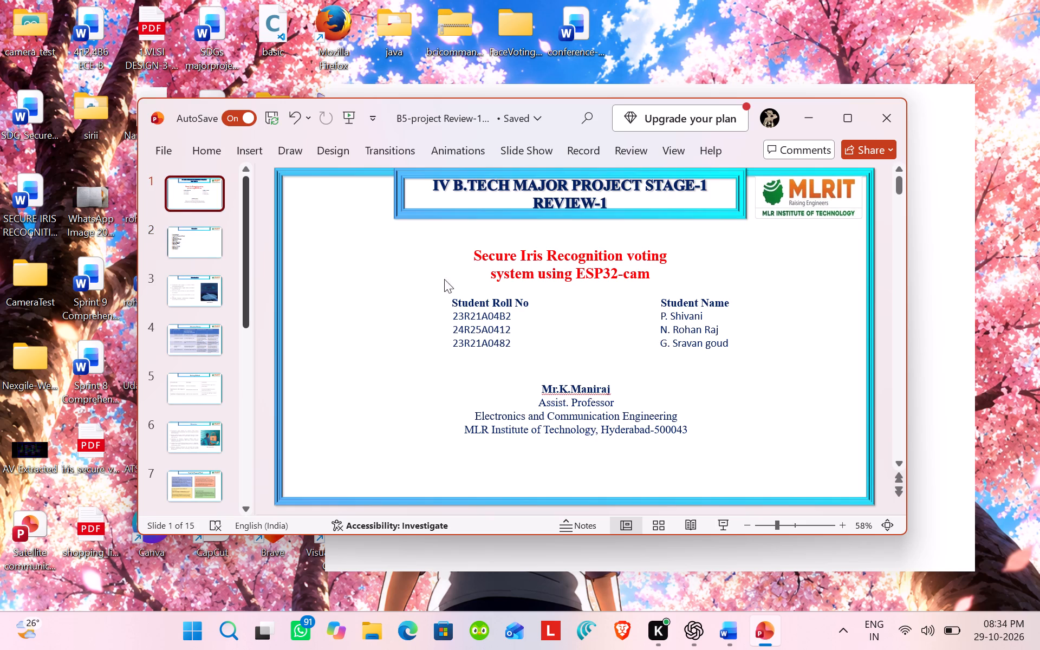
click(649, 279)
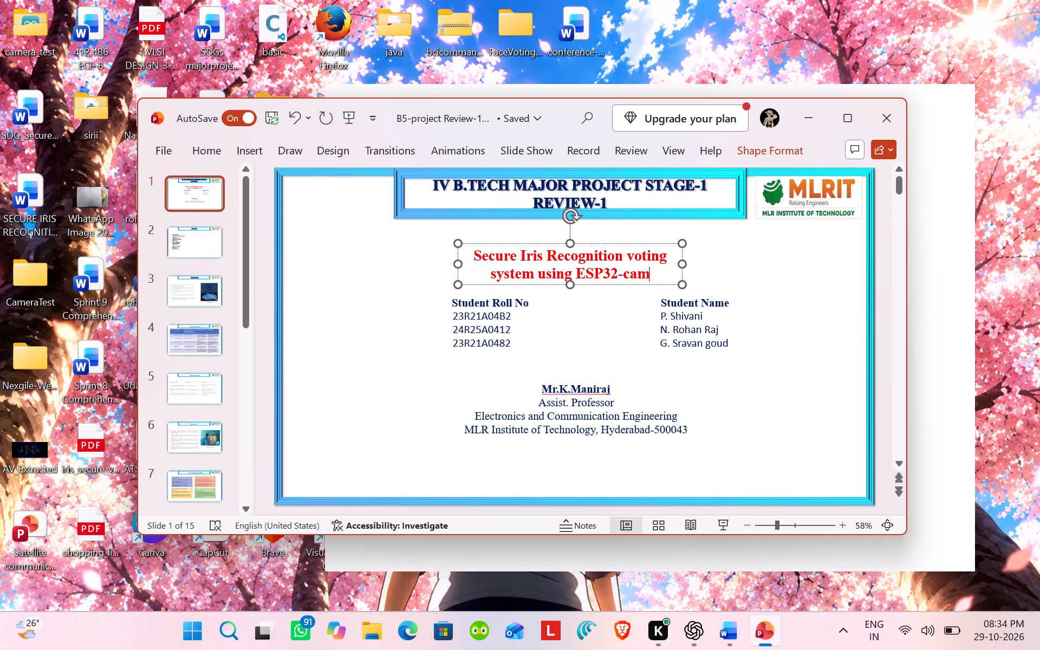
key(BackSpace)
key(BackSpace)
key(BackSpace)
key(BackSpace)
key(BackSpace)
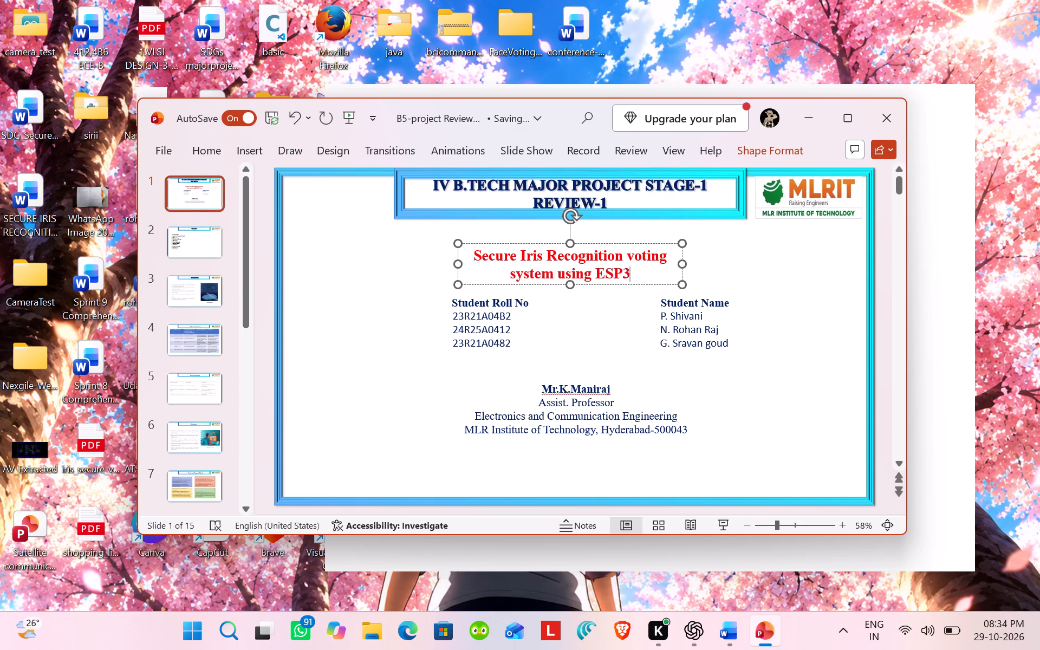
key(BackSpace)
key(BackSpace)
key(BackSpace)
key(BackSpace)
key(BackSpace)
key(BackSpace)
key(BackSpace)
key(BackSpace)
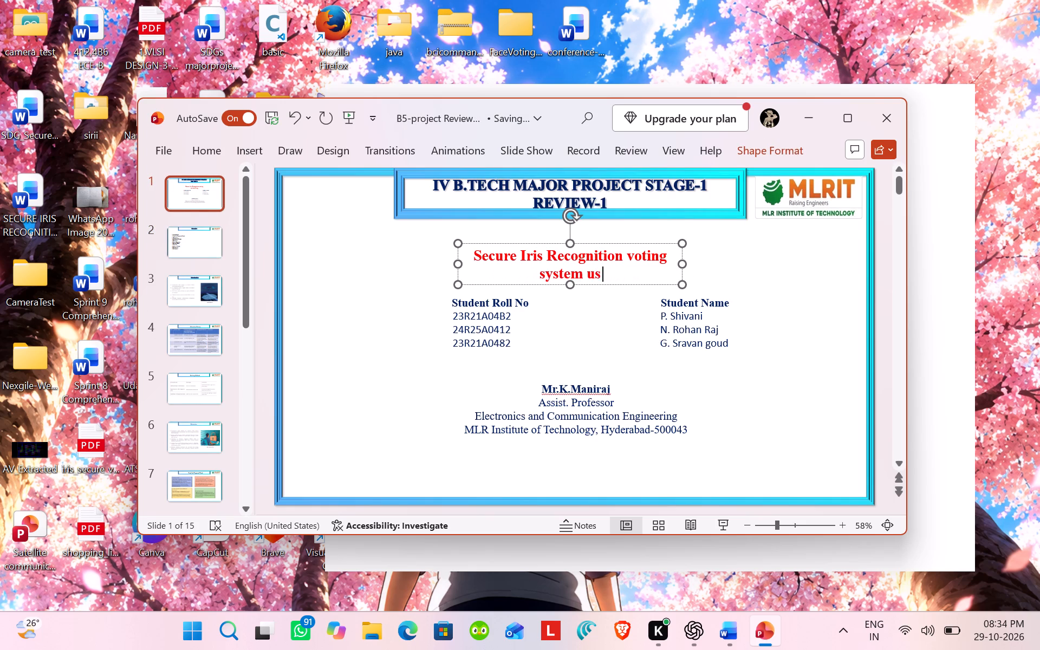
key(BackSpace)
key(BackSpace)
text(with fi)
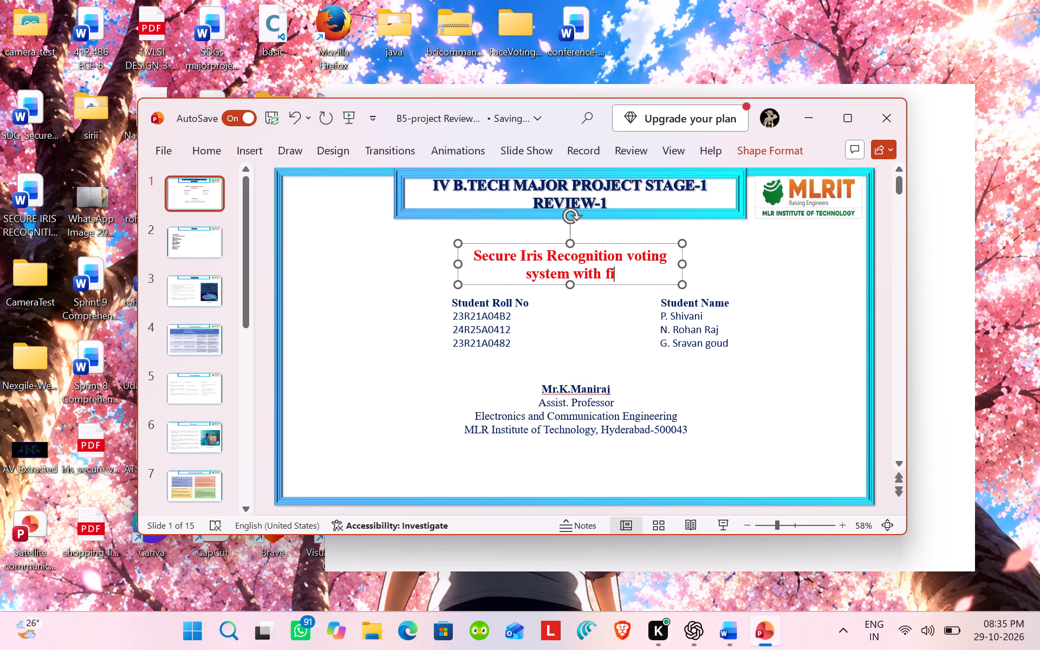
key(BackSpace)
key(BackSpace)
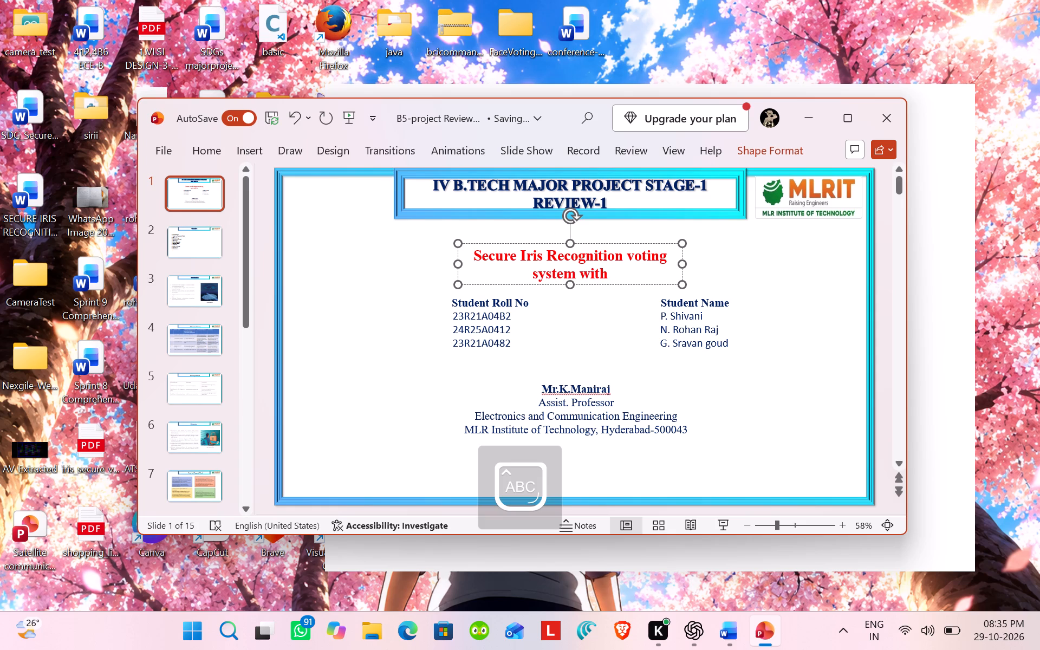
text(ingerprint)
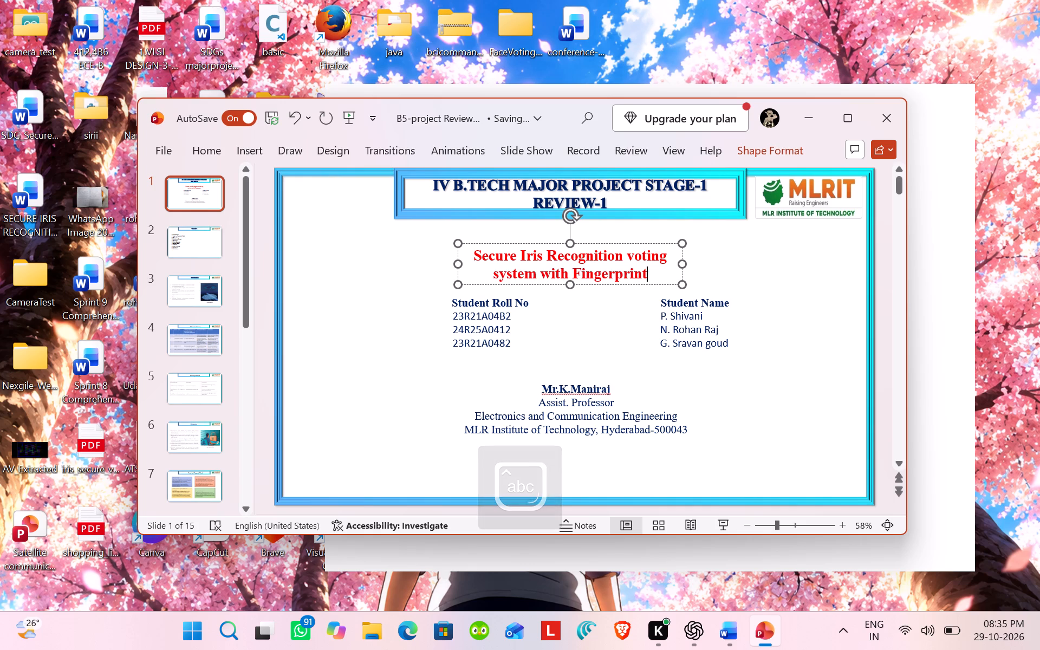
key(space)
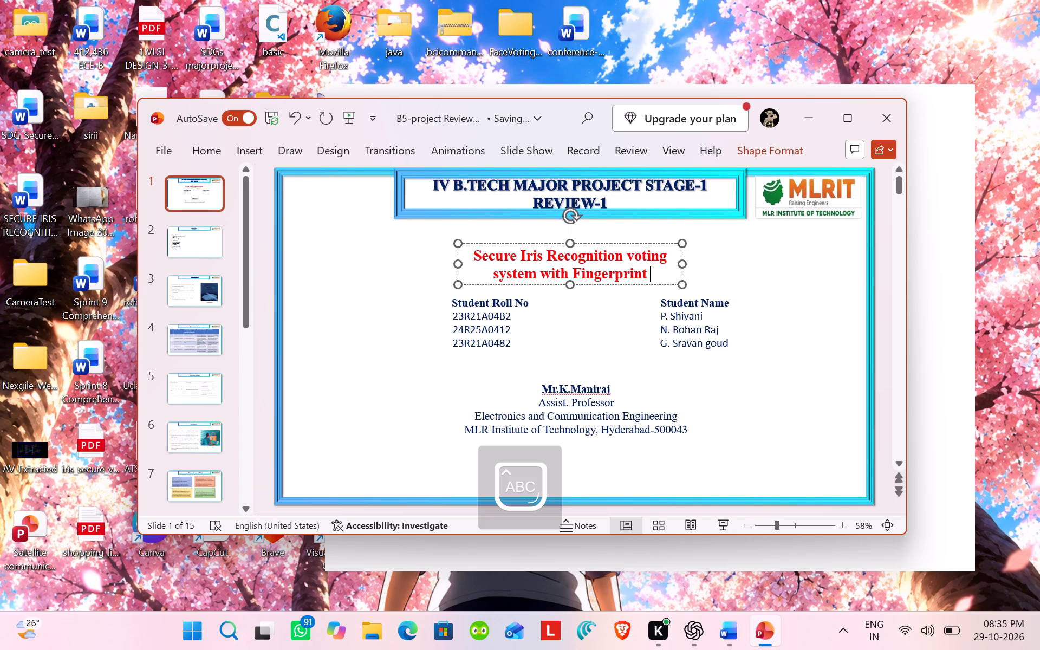
key(f)
text(allback)
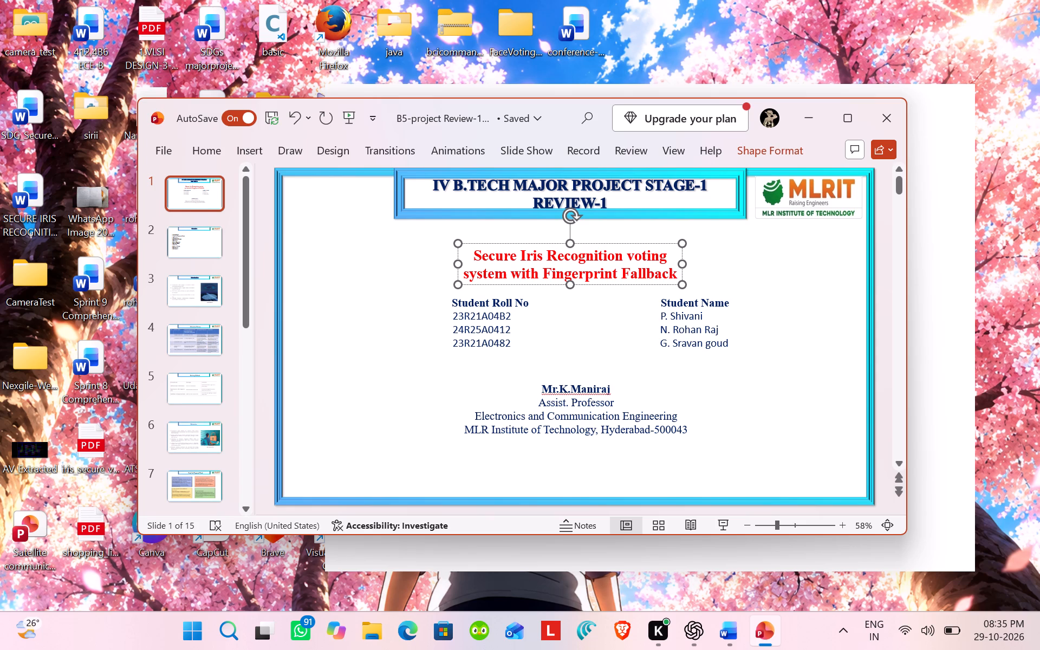
Go to the Introduction slide and open its bulleted text for editing at the iris recognition bullet.
click(203, 232)
click(207, 283)
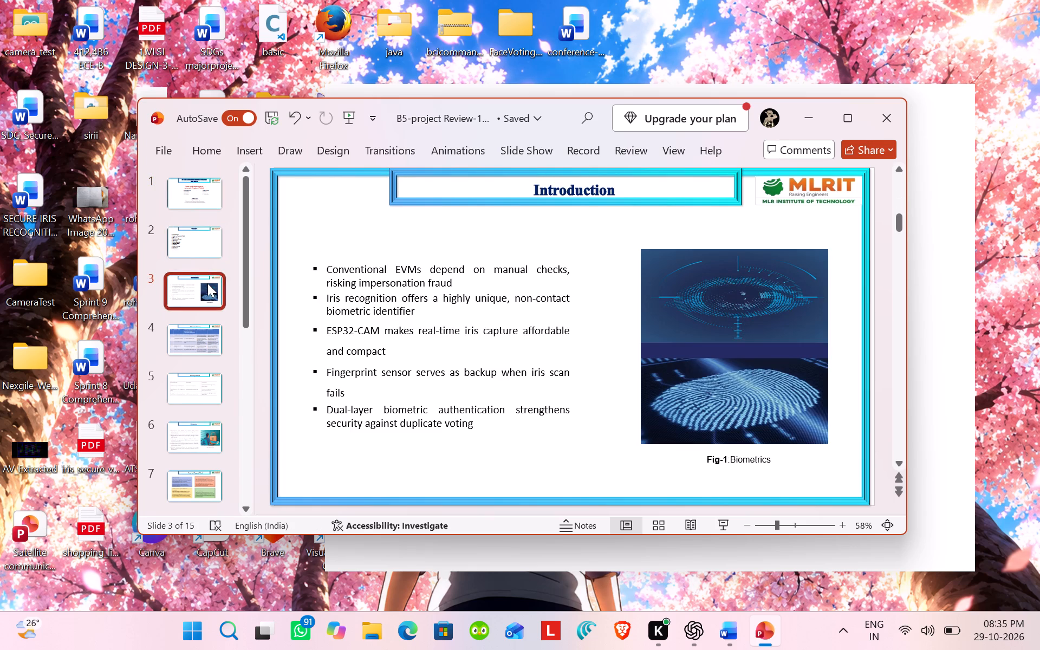
click(459, 303)
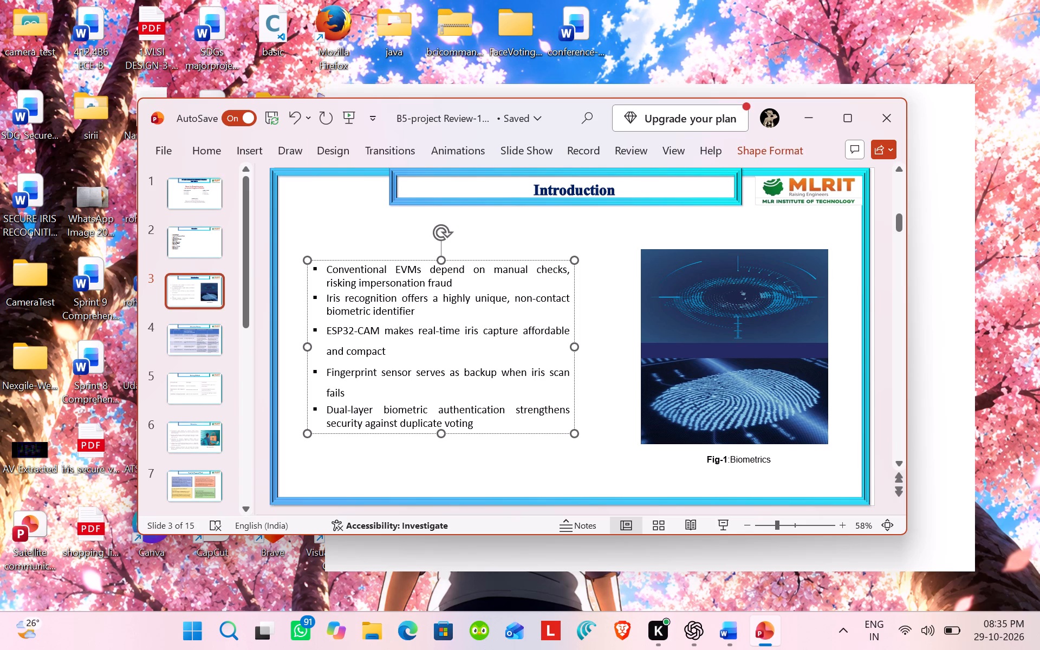
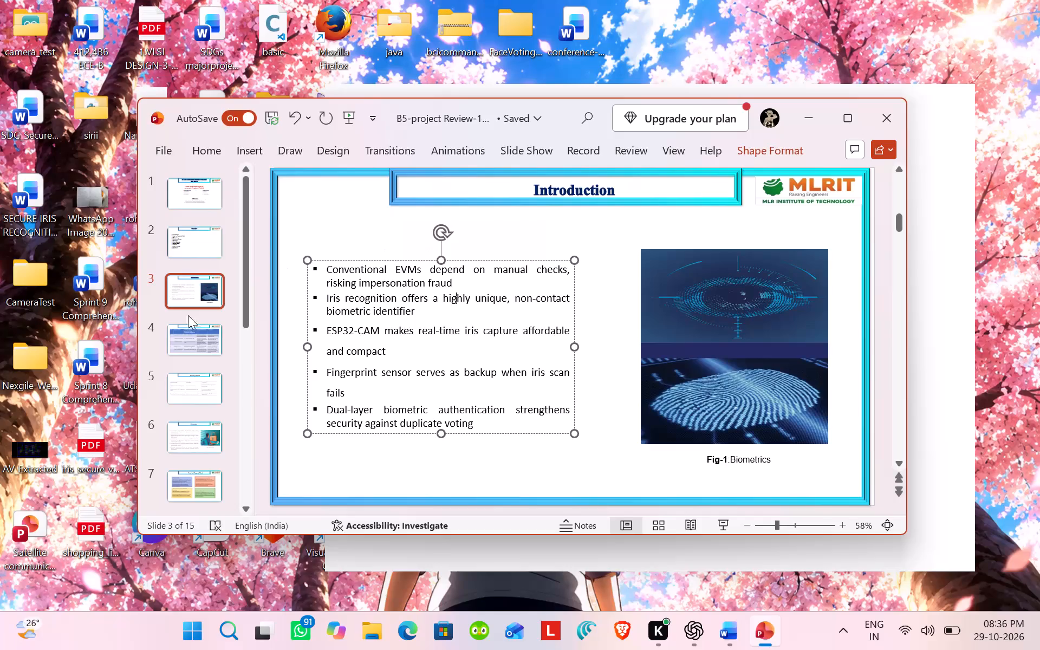
click(185, 336)
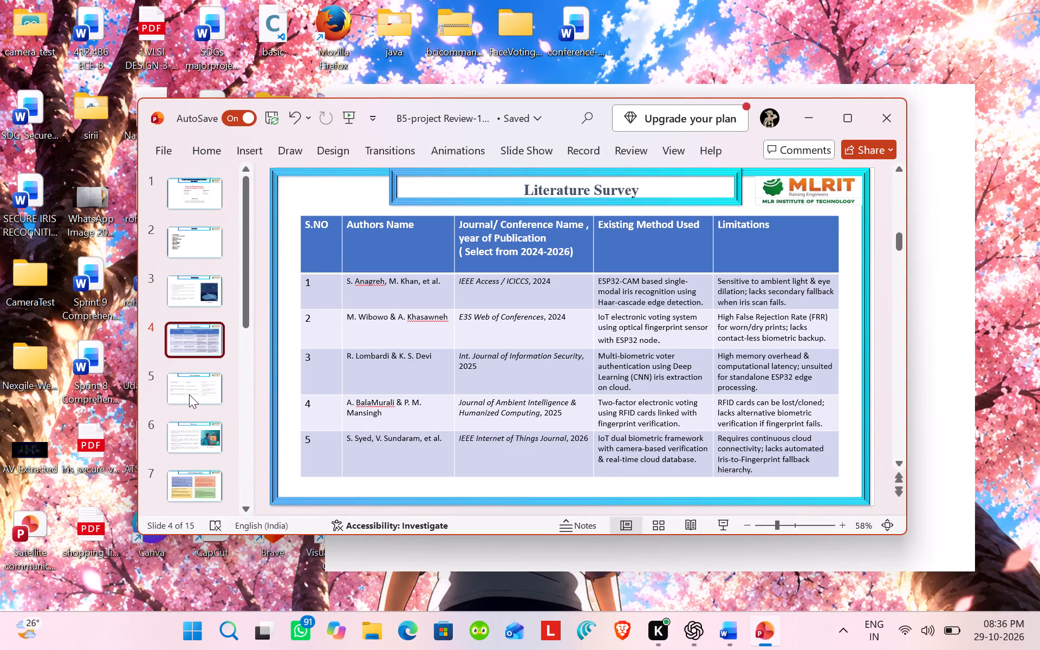
click(191, 403)
click(203, 440)
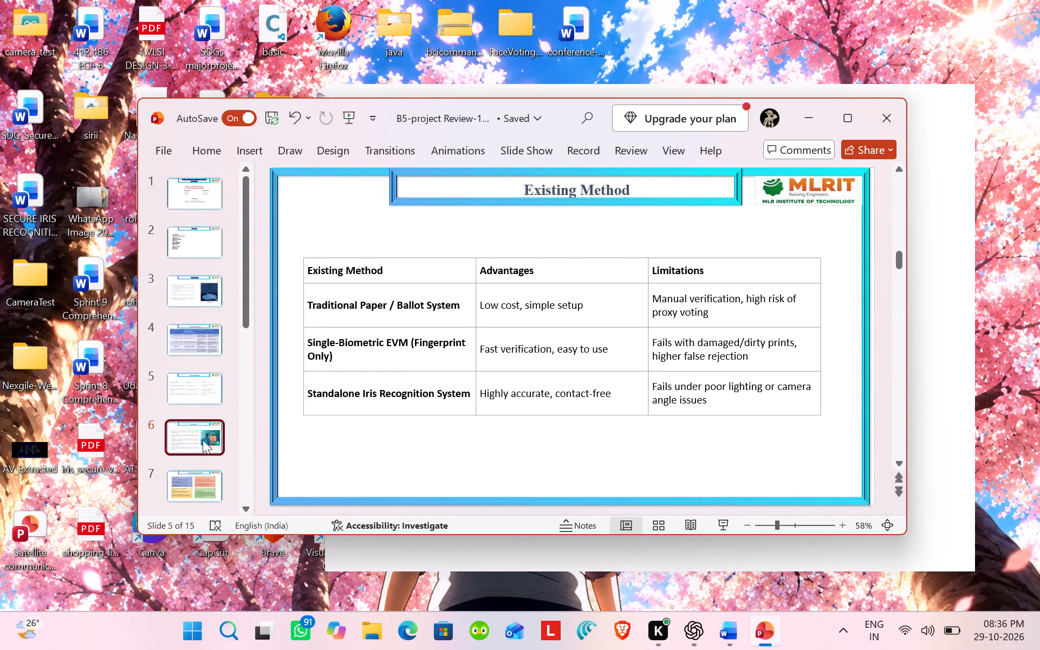
click(203, 491)
scroll(203, 491, down, 4)
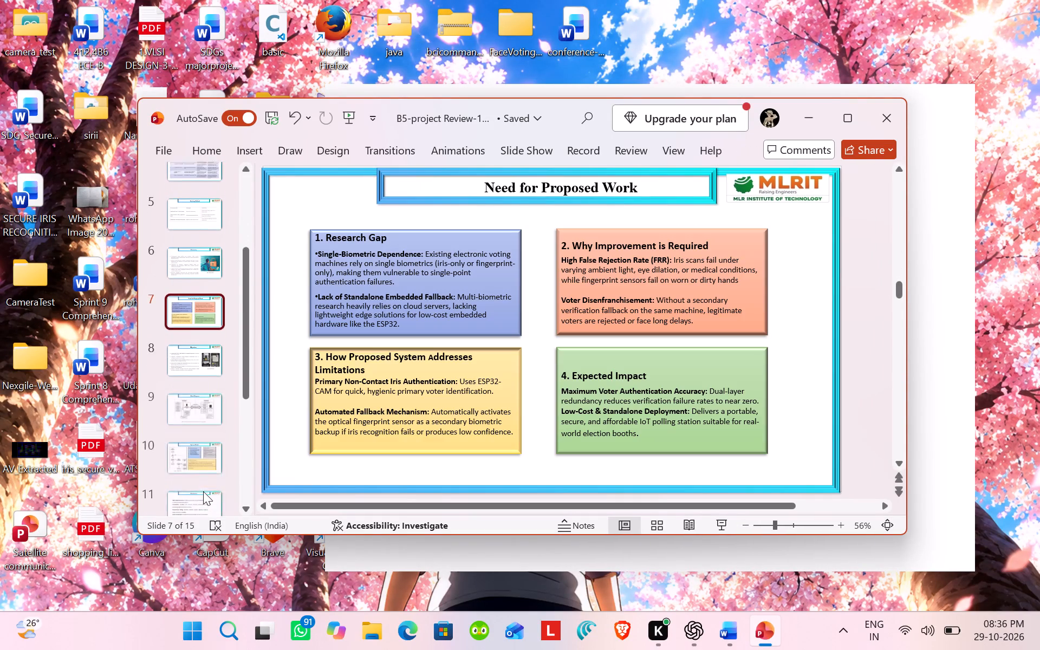
scroll(203, 491, down, 2)
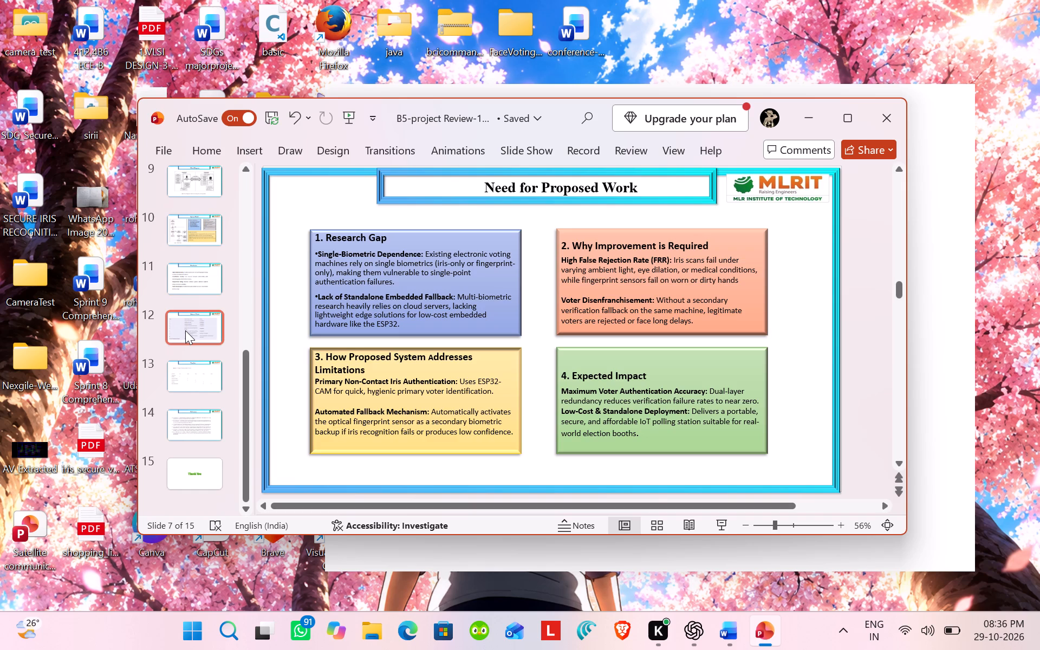
click(185, 330)
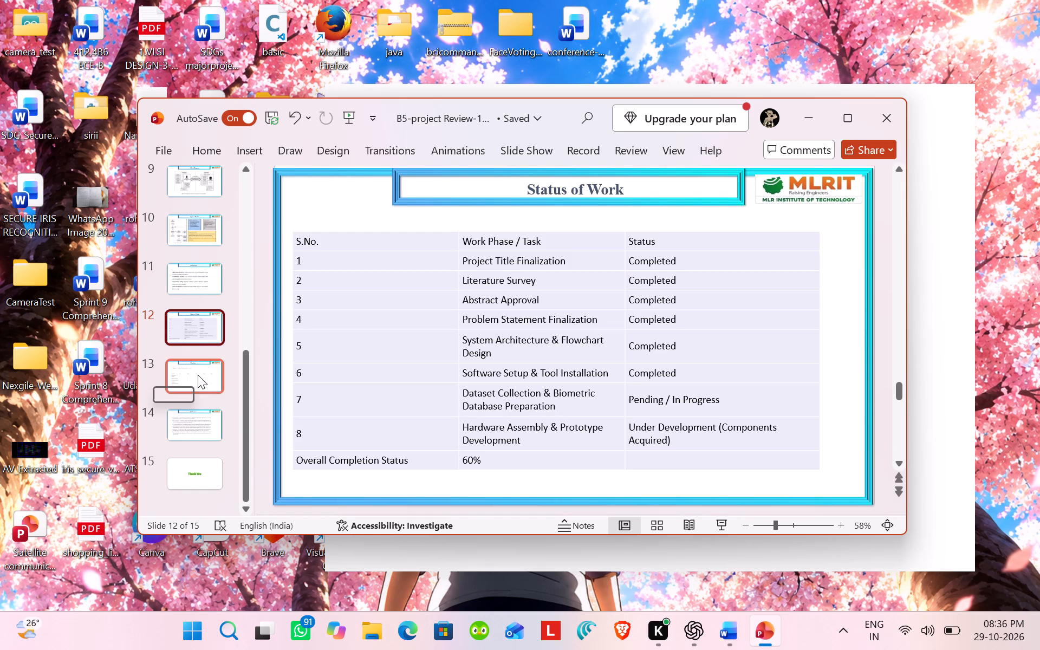
click(389, 283)
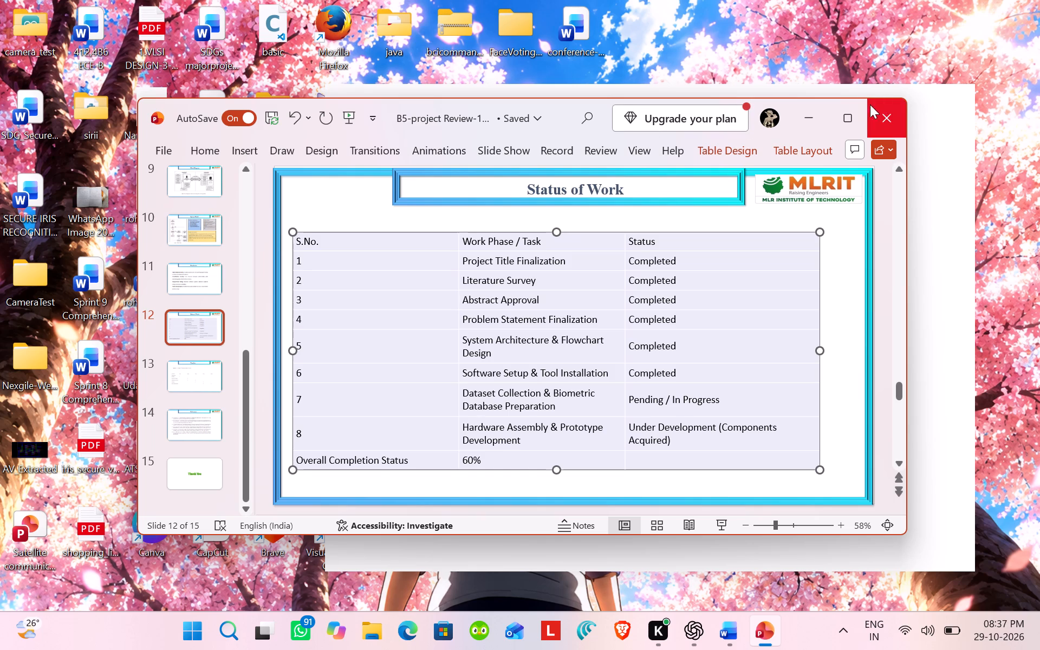
click(852, 115)
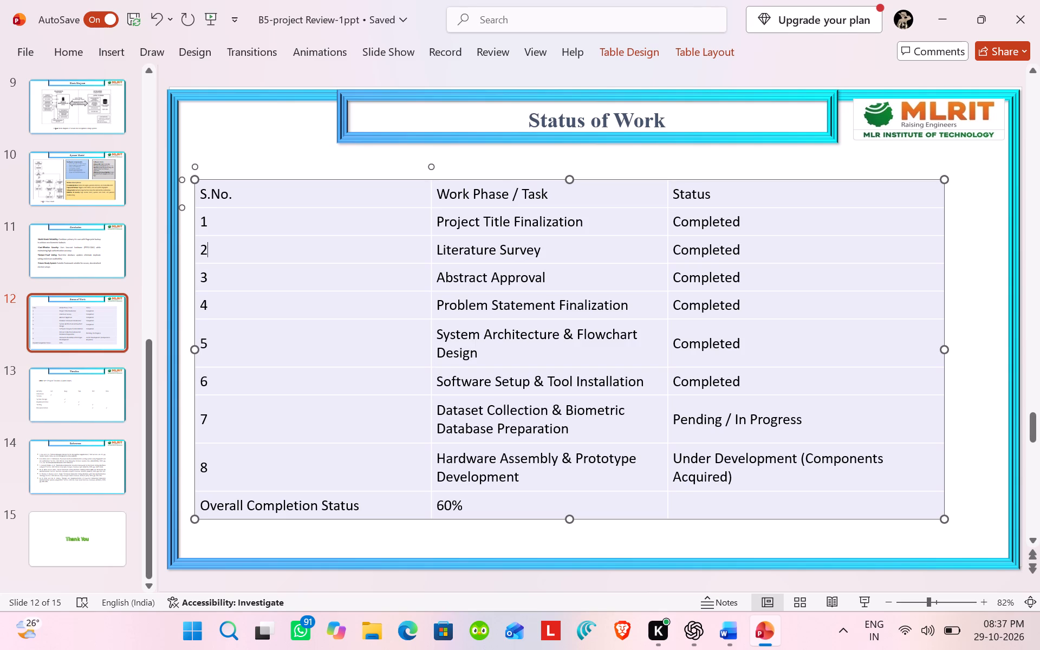
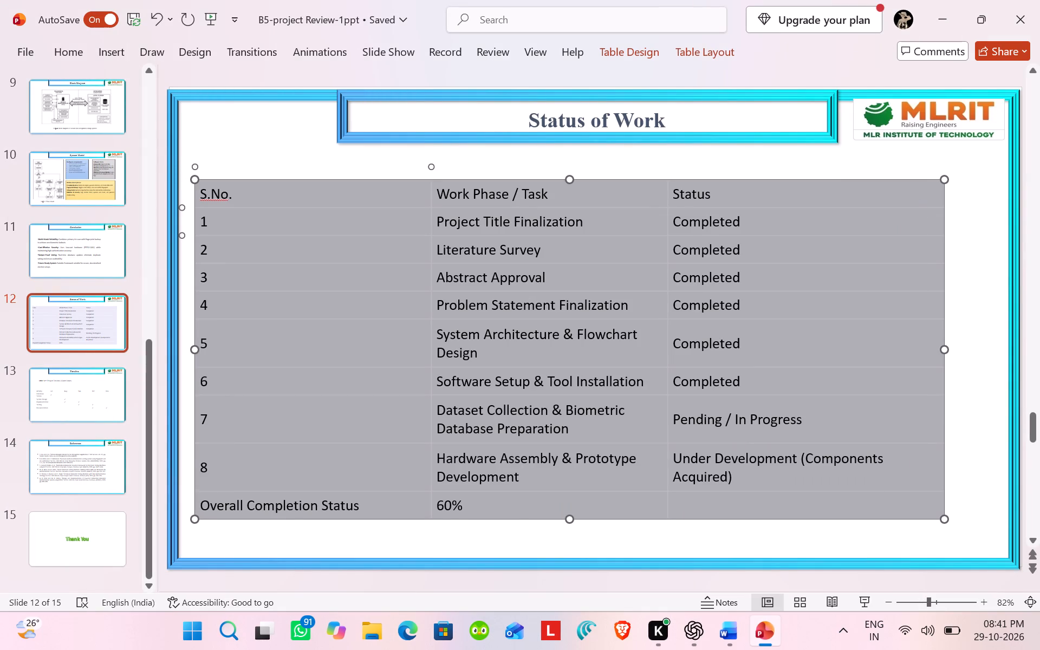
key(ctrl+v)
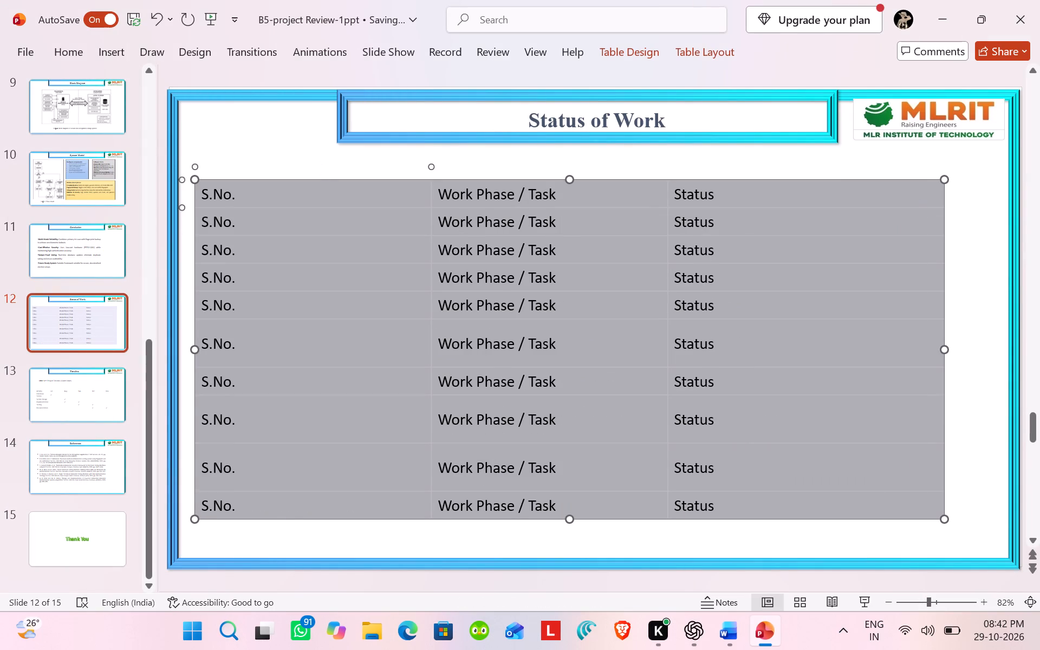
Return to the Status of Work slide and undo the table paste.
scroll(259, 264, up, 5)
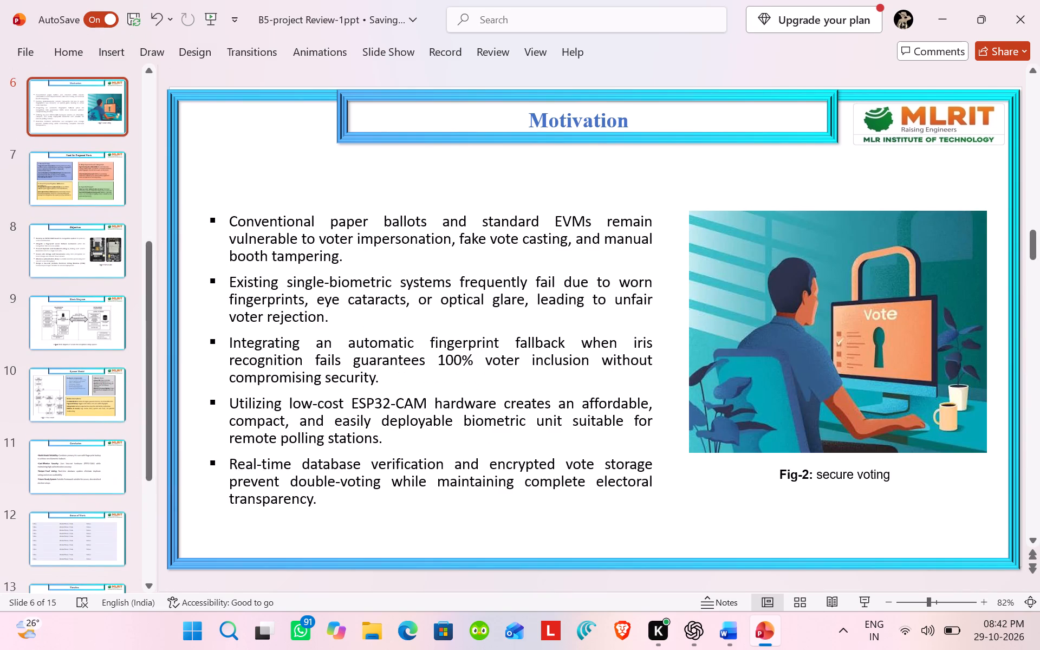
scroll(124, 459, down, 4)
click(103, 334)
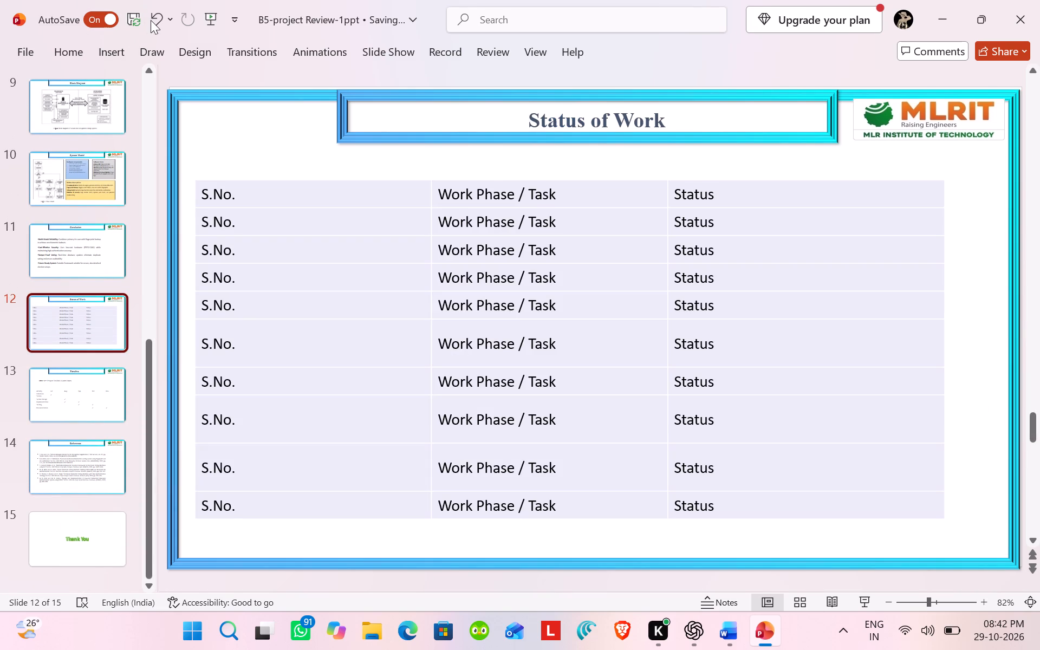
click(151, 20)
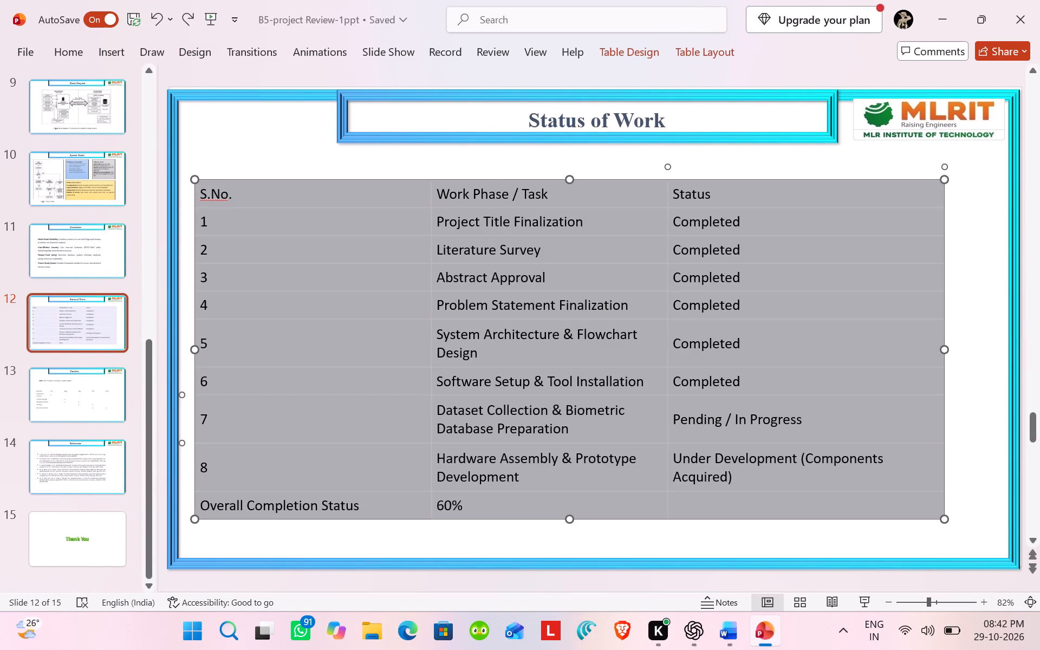
Replace the status of row 7, Dataset Collection & Biometric Database Preparation, with "completed".
click(856, 399)
click(836, 430)
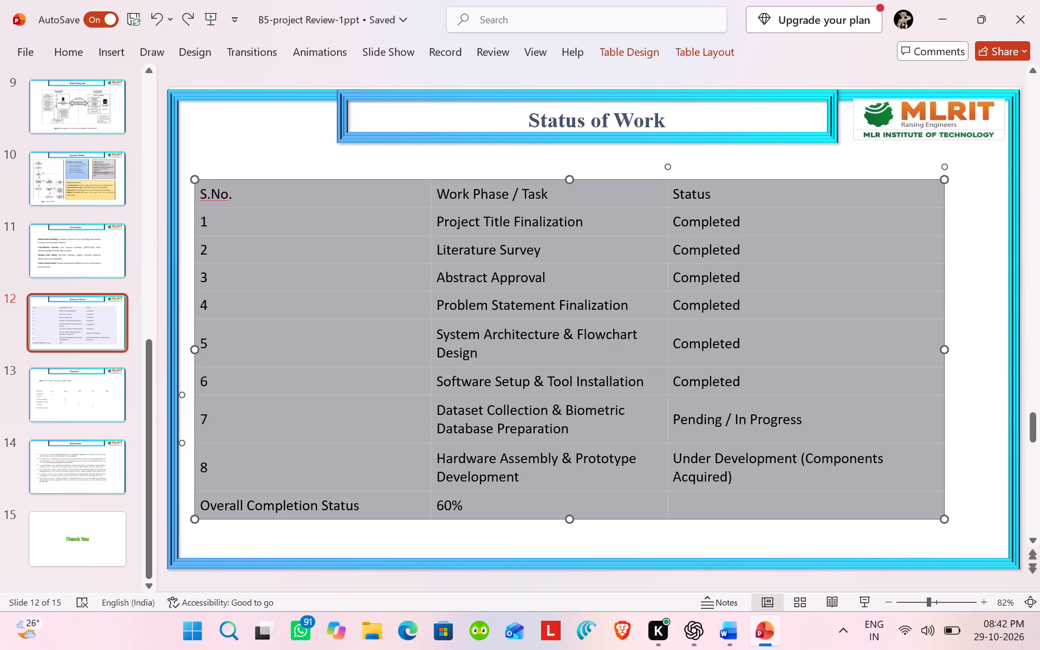
click(836, 430)
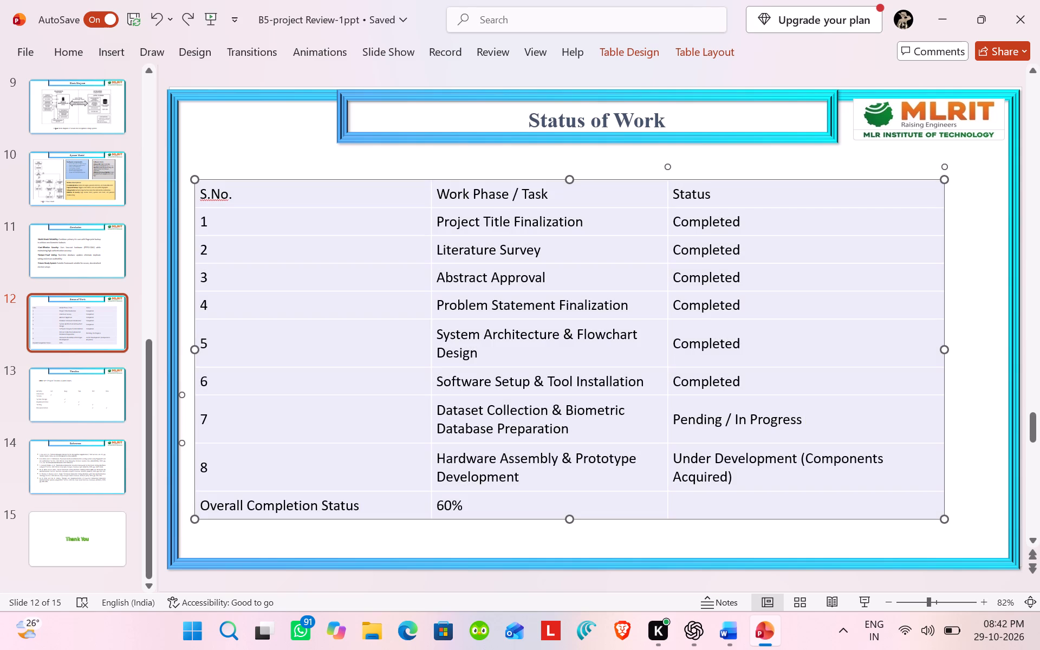
key(BackSpace)
key(BackSpace)
key(BackSpace)
key(BackSpace)
key(BackSpace)
key(BackSpace)
key(BackSpace)
key(BackSpace)
key(BackSpace)
key(BackSpace)
key(BackSpace)
key(BackSpace)
key(BackSpace)
key(BackSpace)
key(BackSpace)
key(BackSpace)
key(BackSpace)
key(BackSpace)
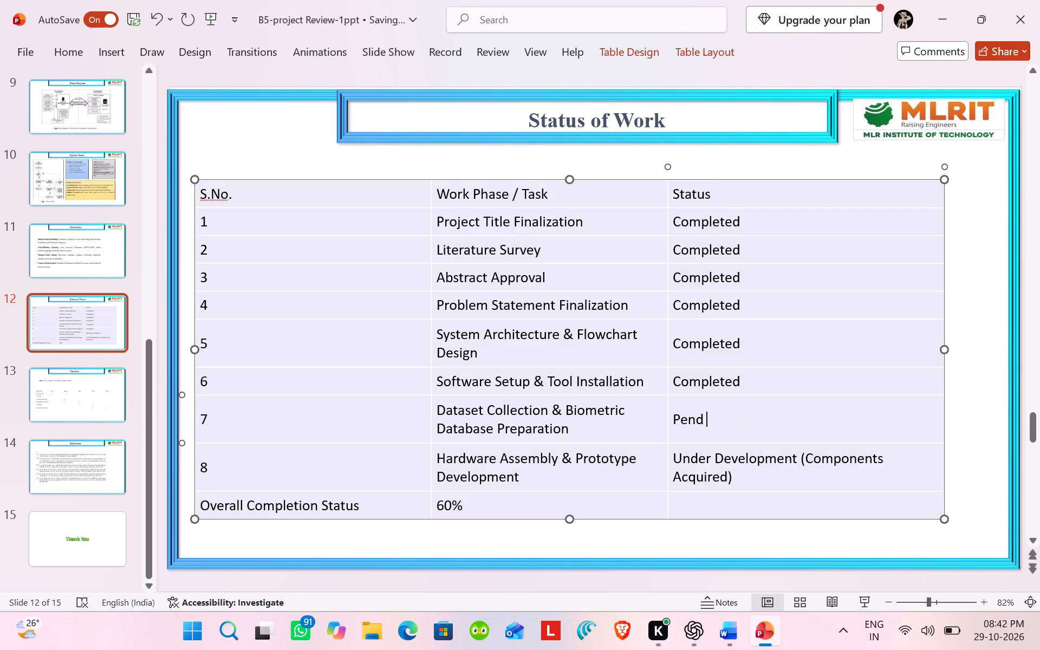
key(BackSpace)
key(BackSpace)
key(BackSpace)
key(BackSpace)
text(completed)
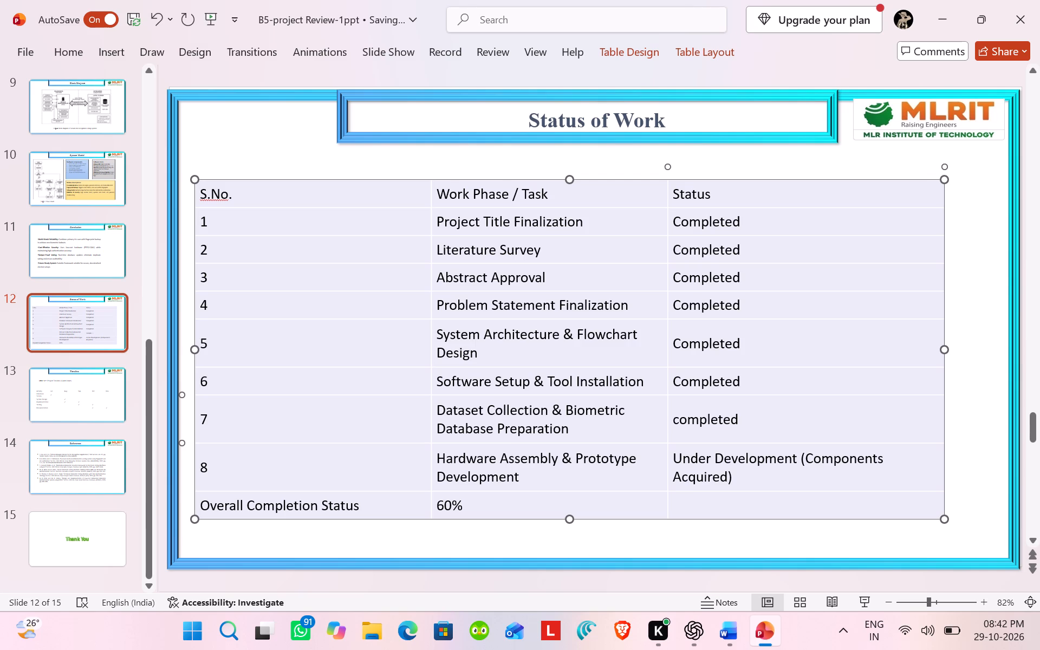
Replace the status of row 8, Hardware Assembly & Prototype Development, with "pending".
click(754, 478)
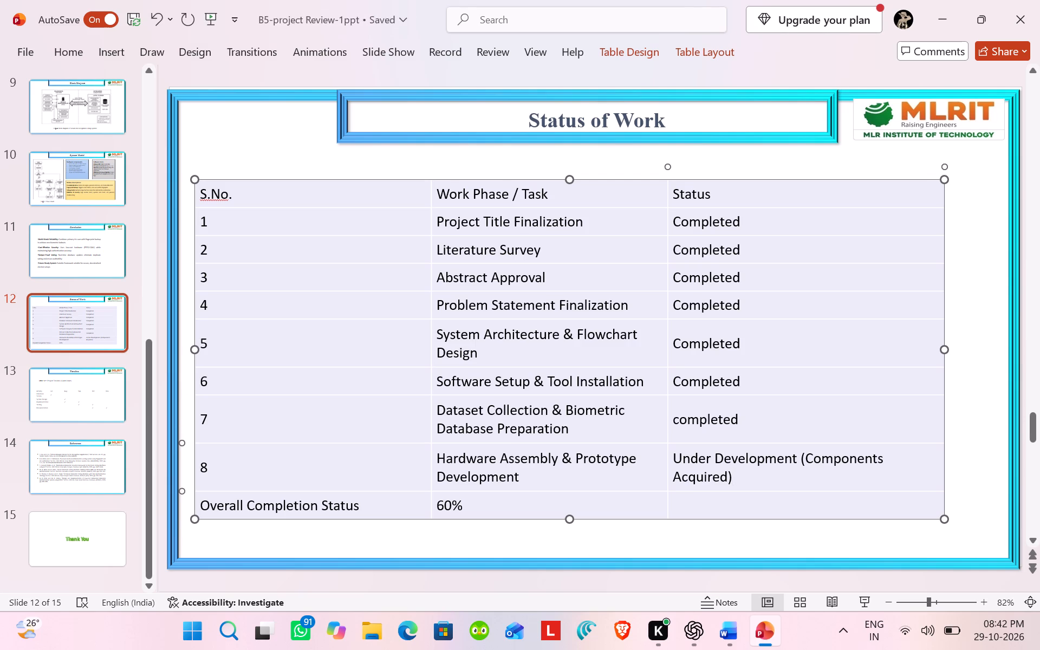
key(BackSpace)
key(BackSpace)
key(BackSpace)
key(BackSpace)
key(BackSpace)
key(BackSpace)
key(BackSpace)
key(BackSpace)
key(BackSpace)
key(BackSpace)
key(BackSpace)
key(BackSpace)
key(BackSpace)
key(BackSpace)
key(BackSpace)
key(BackSpace)
key(BackSpace)
key(BackSpace)
key(BackSpace)
key(BackSpace)
key(BackSpace)
key(BackSpace)
key(BackSpace)
key(BackSpace)
key(BackSpace)
key(BackSpace)
key(BackSpace)
key(BackSpace)
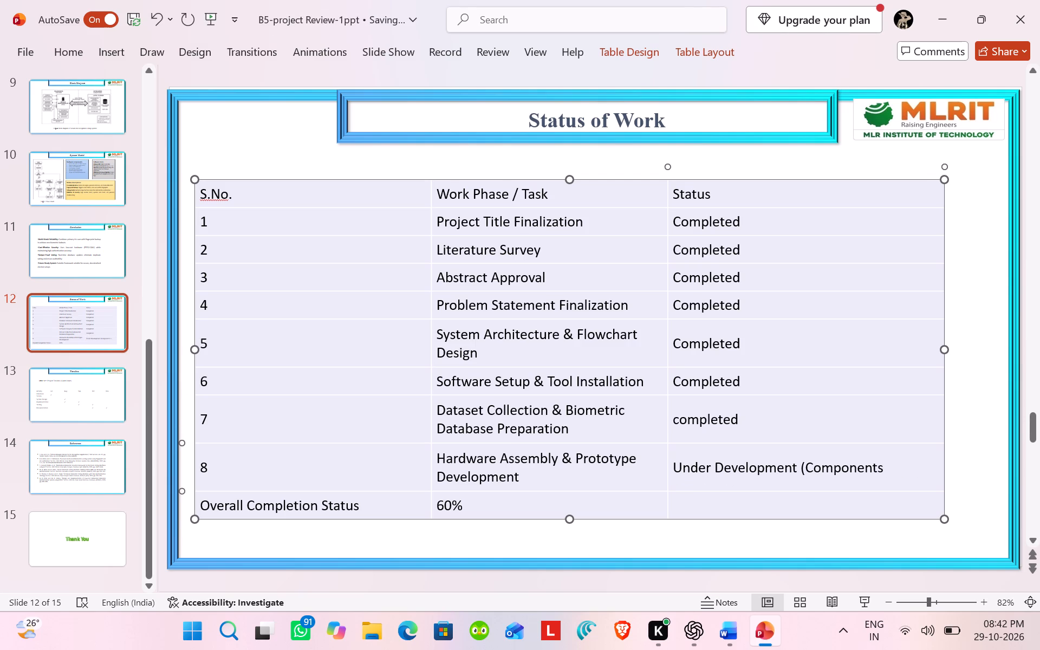
key(BackSpace)
key(BackSpace)
key(BackSpace)
key(BackSpace)
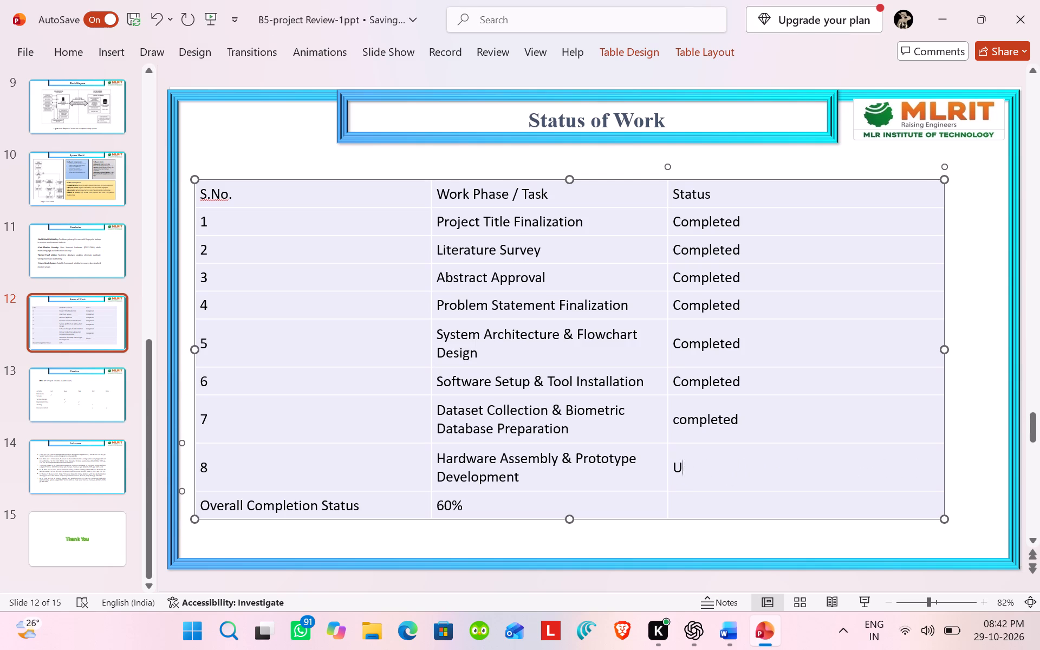
key(BackSpace)
text(pending)
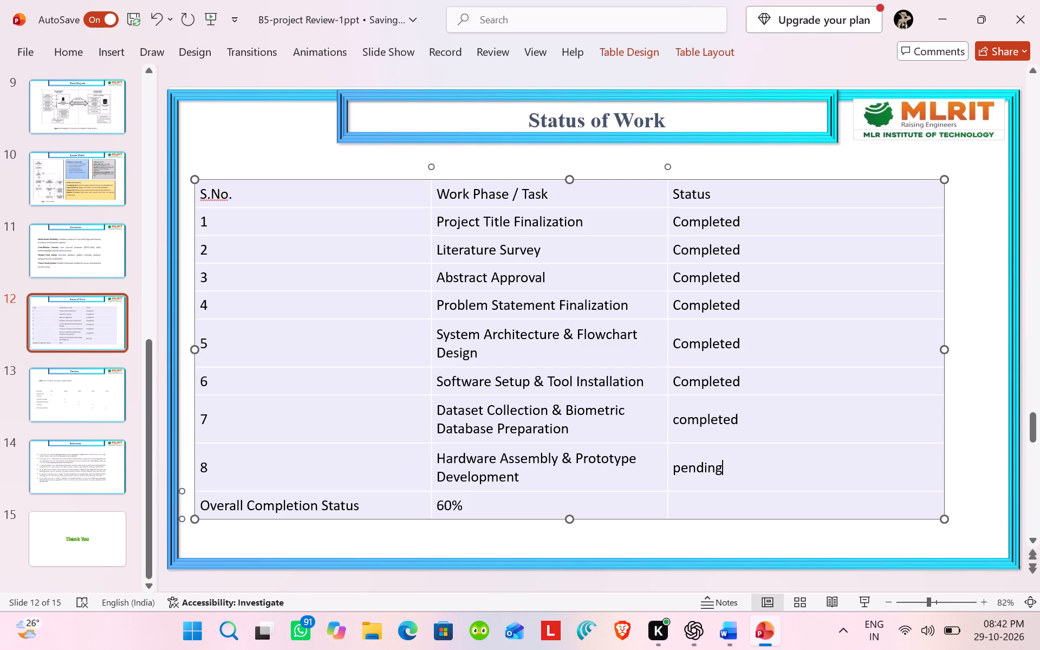
Set the Overall Completion Status in the table's last row to 85%.
click(452, 502)
key(BackSpace)
key(BackSpace)
text(85)
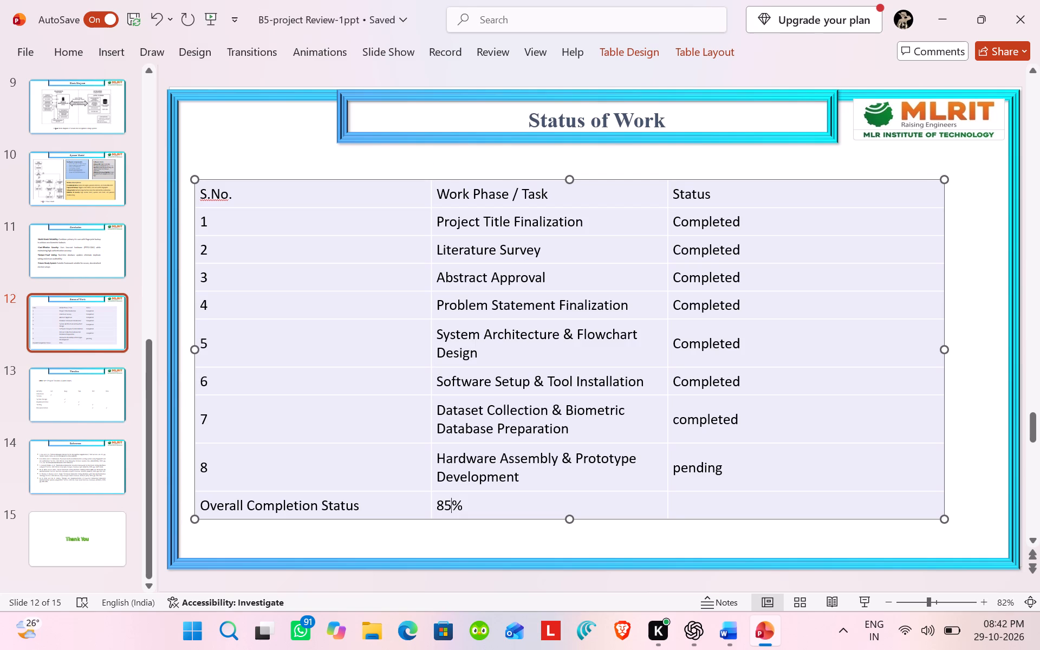
Look over the Timeline slide and the References slide.
click(73, 388)
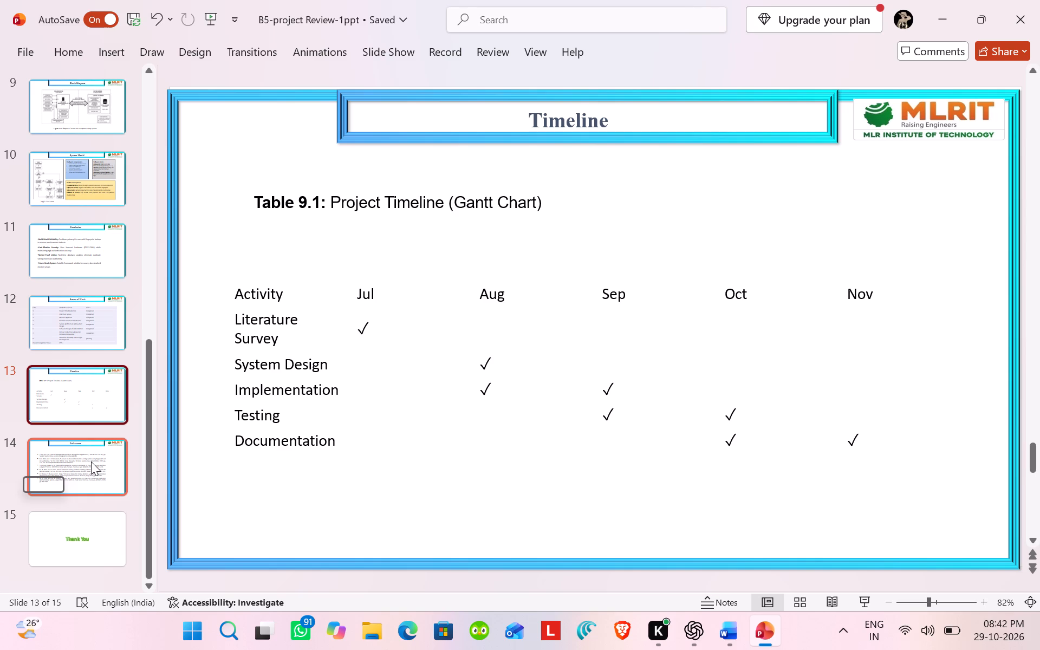
click(91, 461)
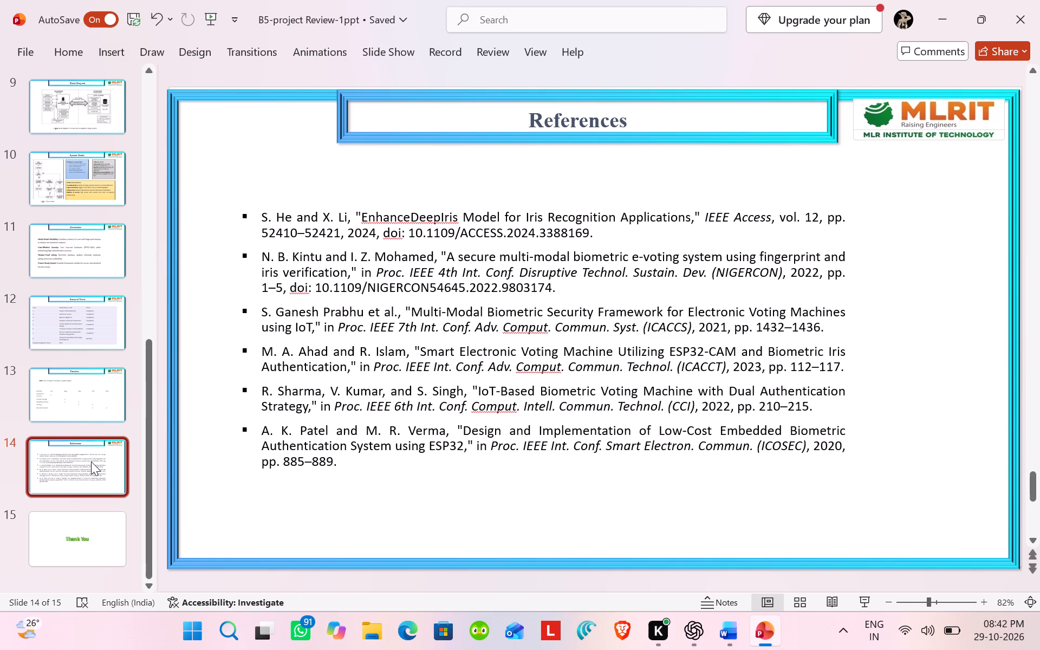
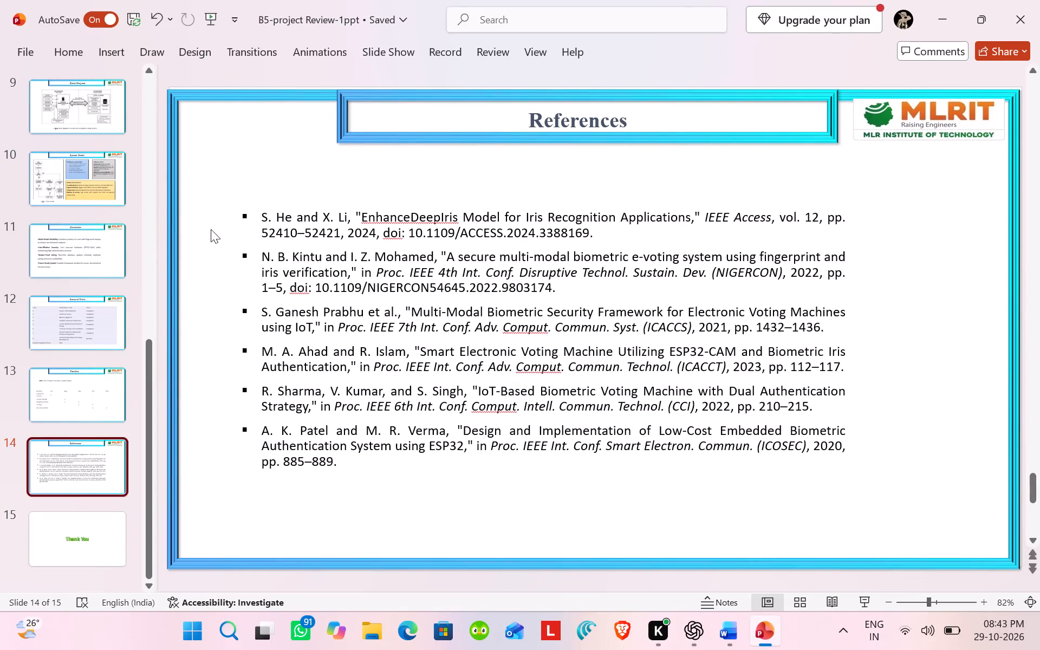
Copy all four bullet points of the Conclusion slide's text.
click(98, 252)
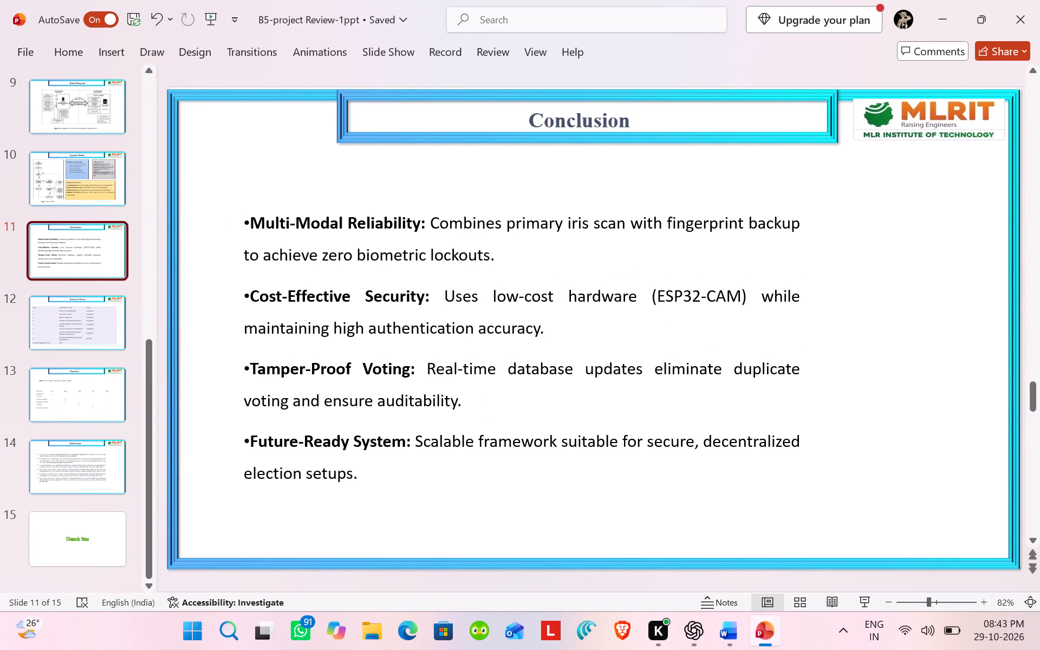
drag(252, 218, 291, 381)
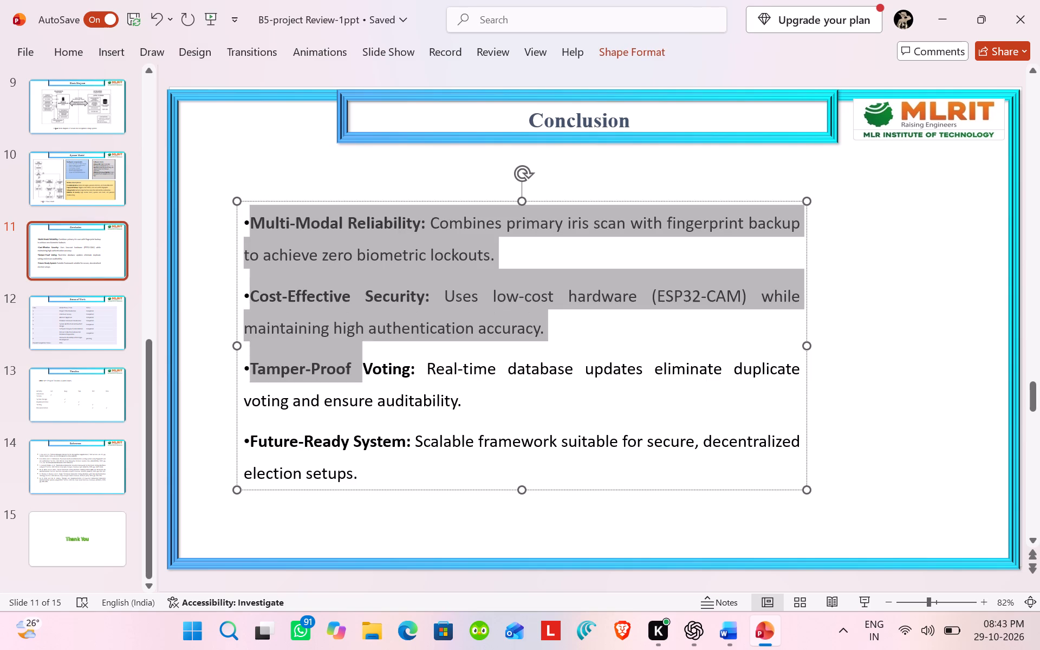
drag(291, 381, 406, 471)
key(ctrl+c)
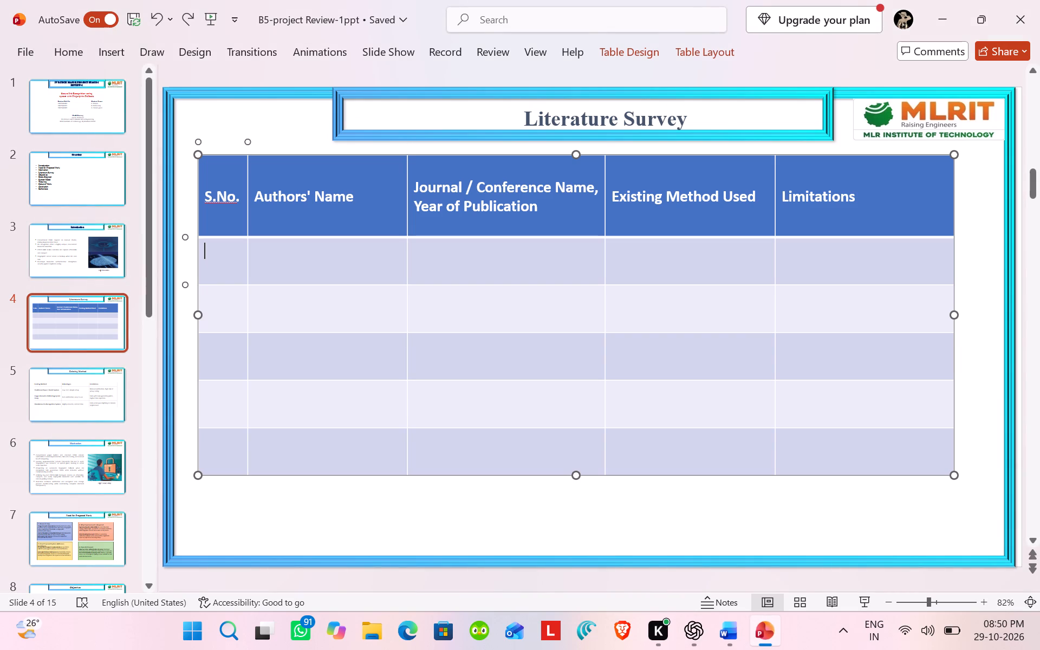
drag(231, 269, 842, 451)
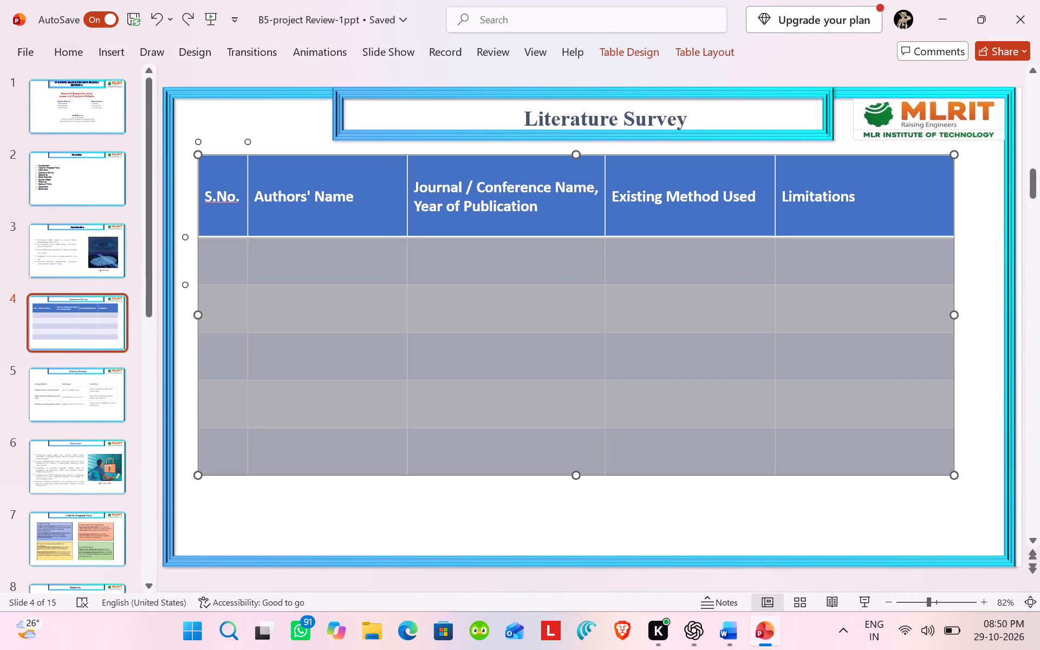
key(ctrl+v)
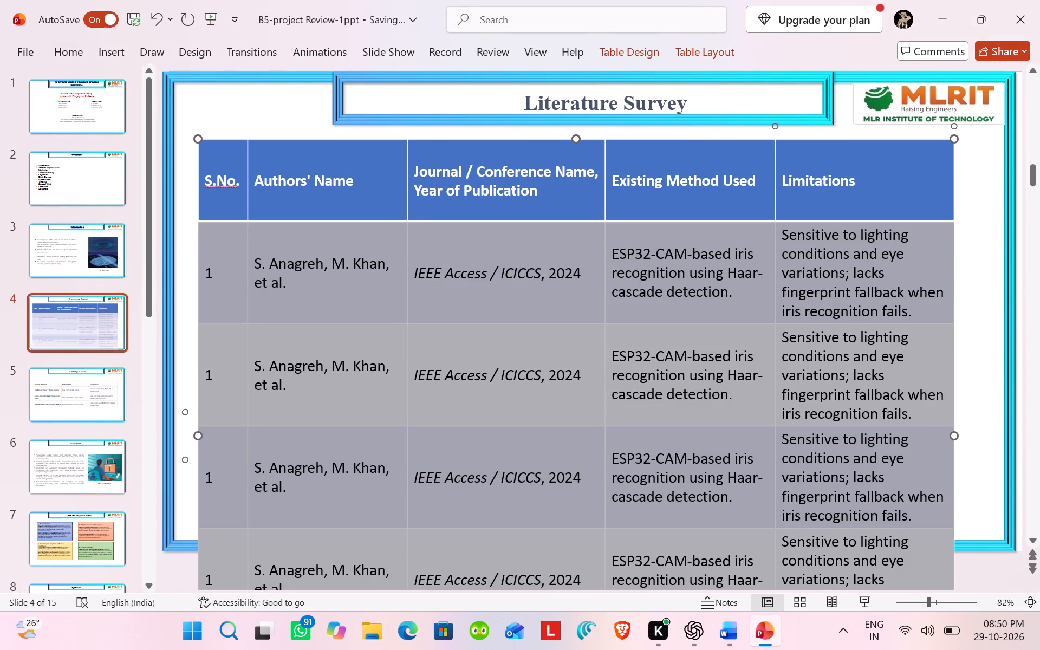
scroll(873, 356, down, 3)
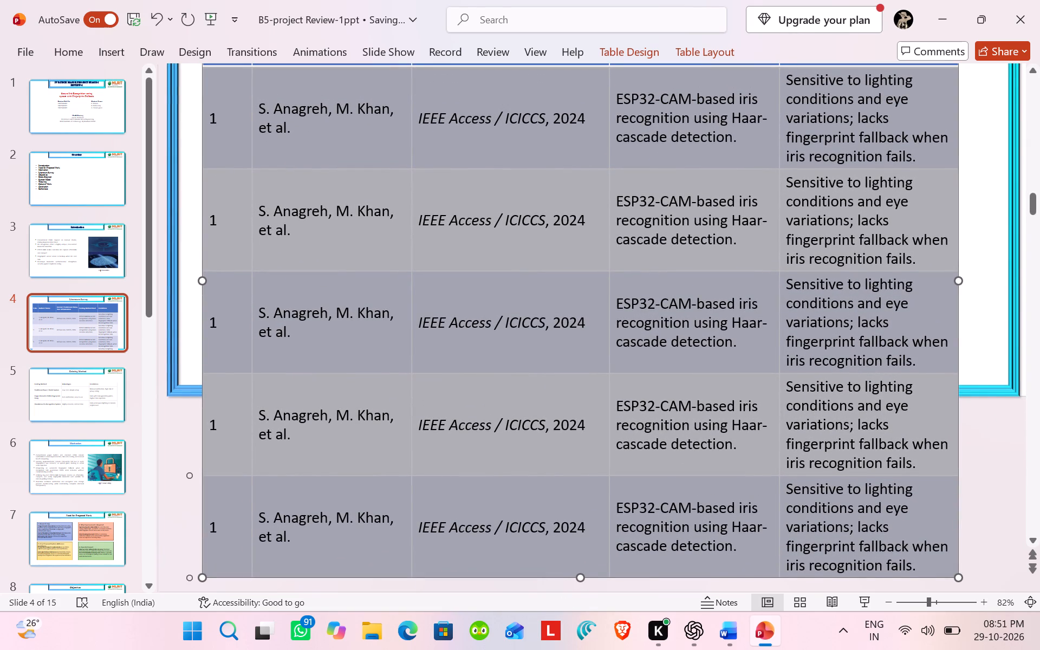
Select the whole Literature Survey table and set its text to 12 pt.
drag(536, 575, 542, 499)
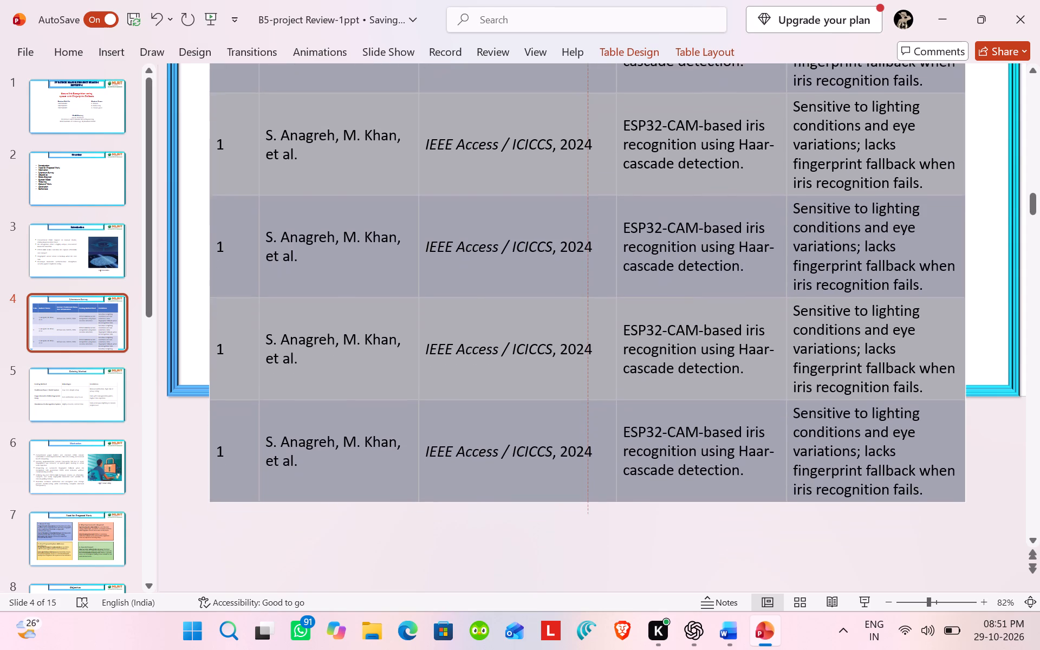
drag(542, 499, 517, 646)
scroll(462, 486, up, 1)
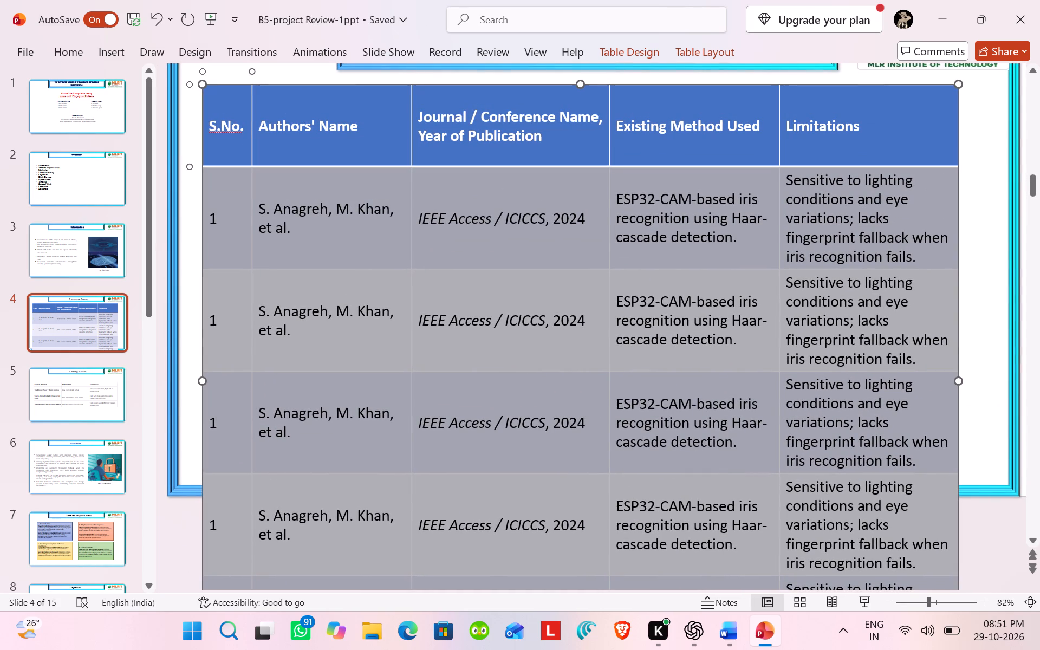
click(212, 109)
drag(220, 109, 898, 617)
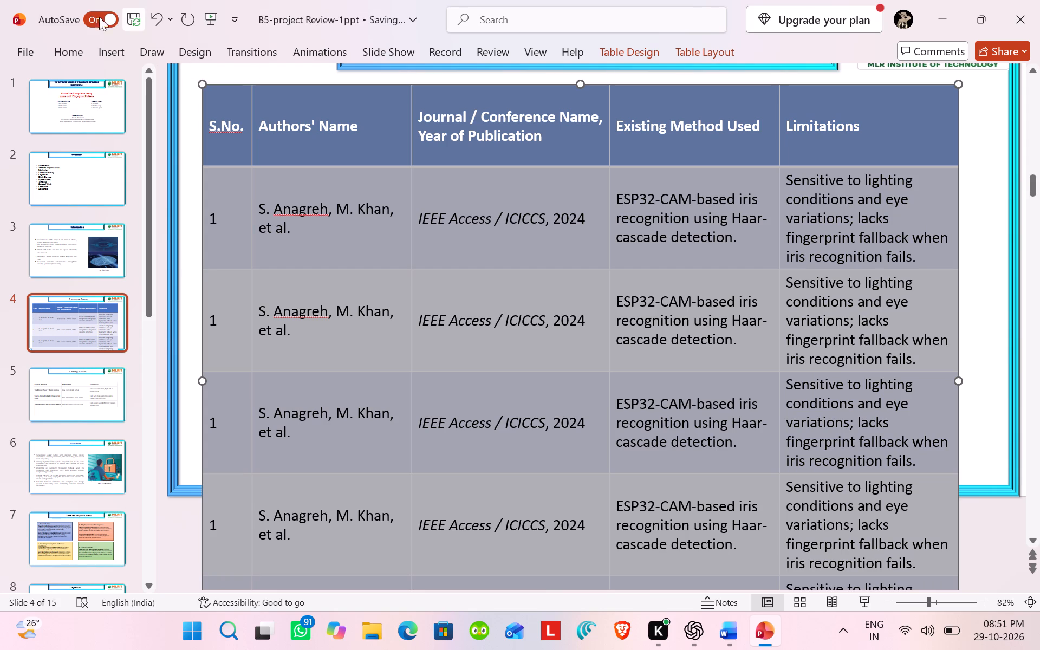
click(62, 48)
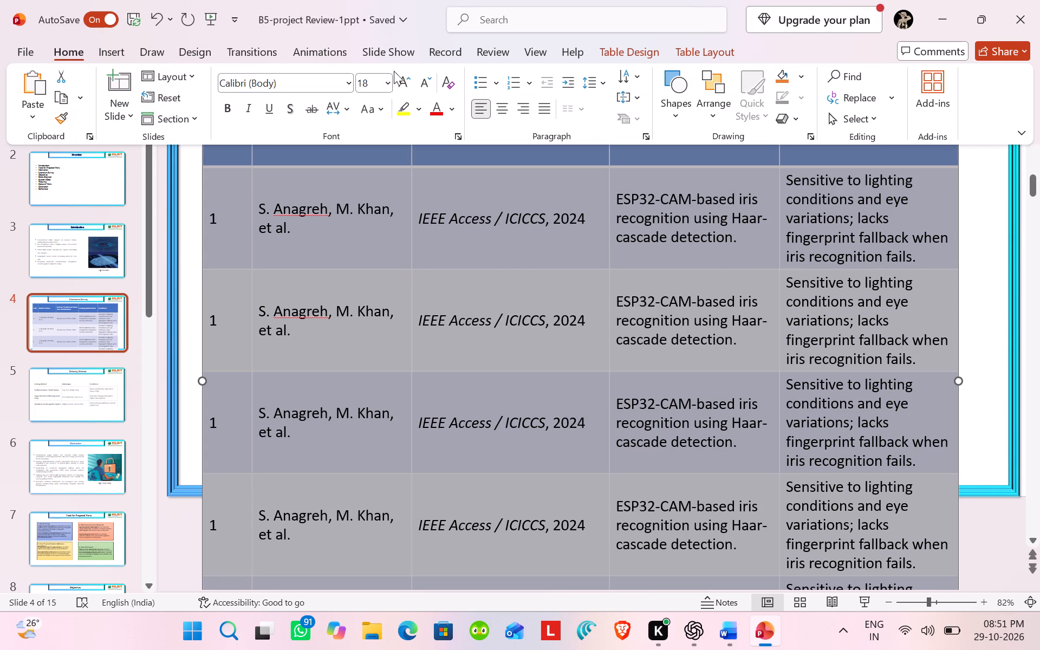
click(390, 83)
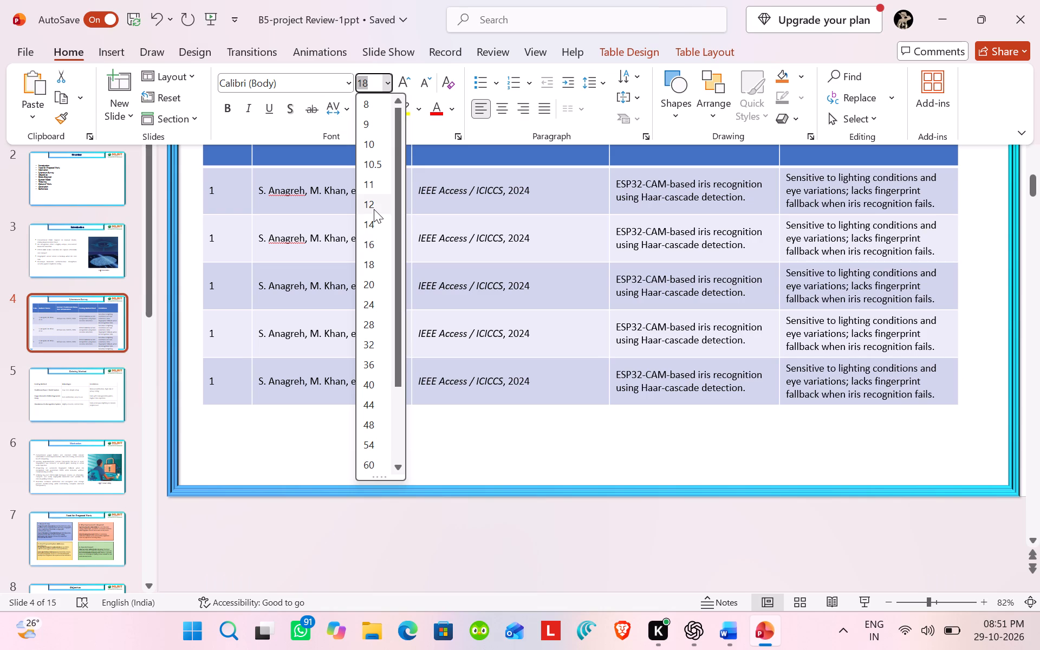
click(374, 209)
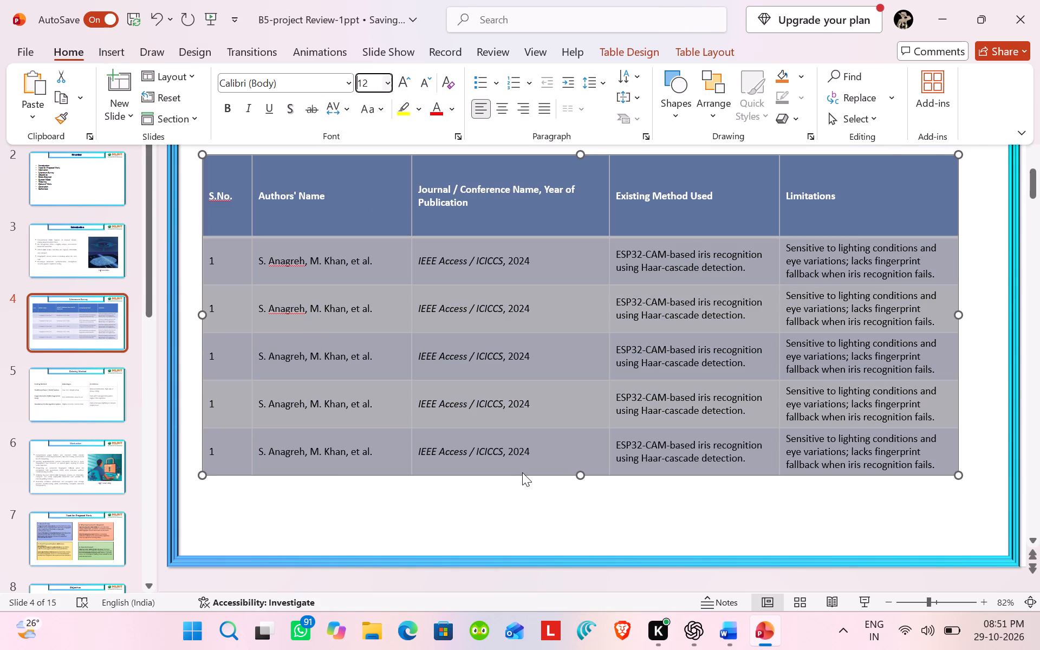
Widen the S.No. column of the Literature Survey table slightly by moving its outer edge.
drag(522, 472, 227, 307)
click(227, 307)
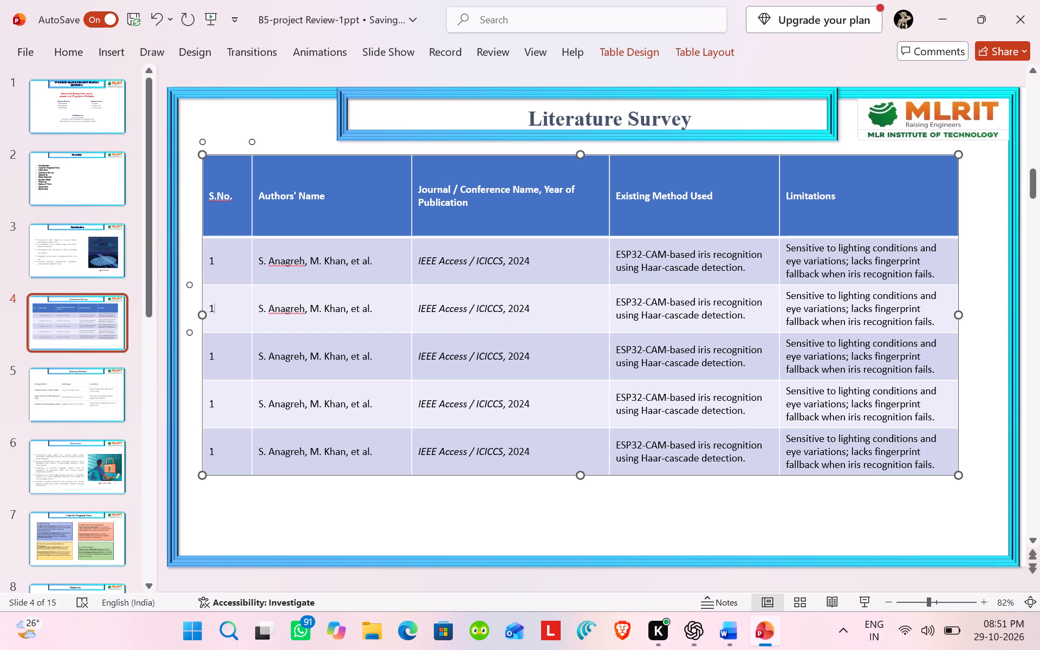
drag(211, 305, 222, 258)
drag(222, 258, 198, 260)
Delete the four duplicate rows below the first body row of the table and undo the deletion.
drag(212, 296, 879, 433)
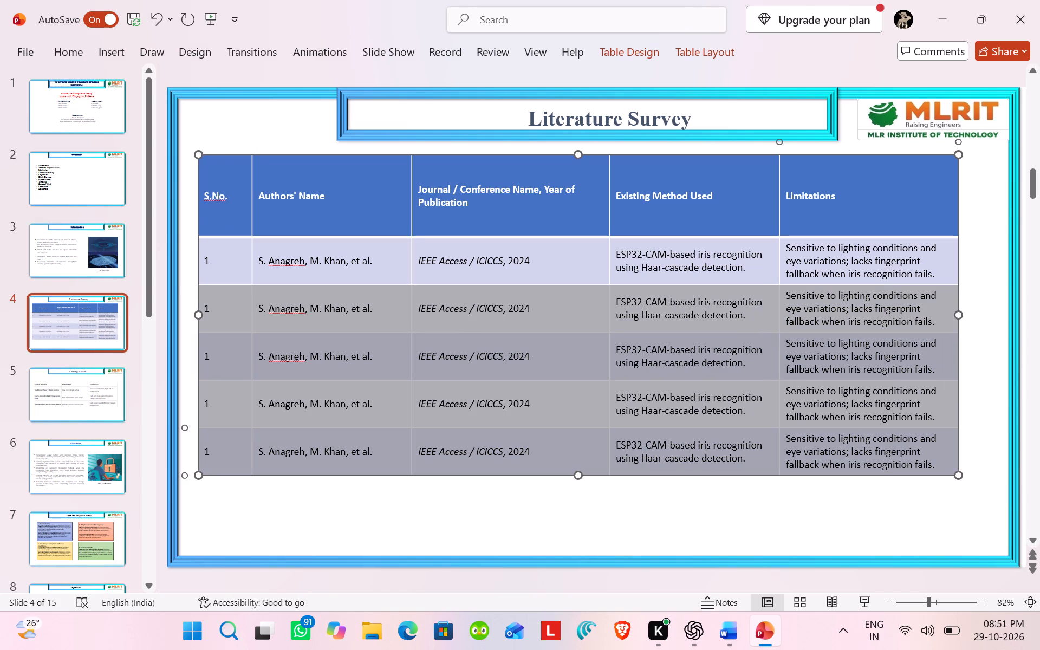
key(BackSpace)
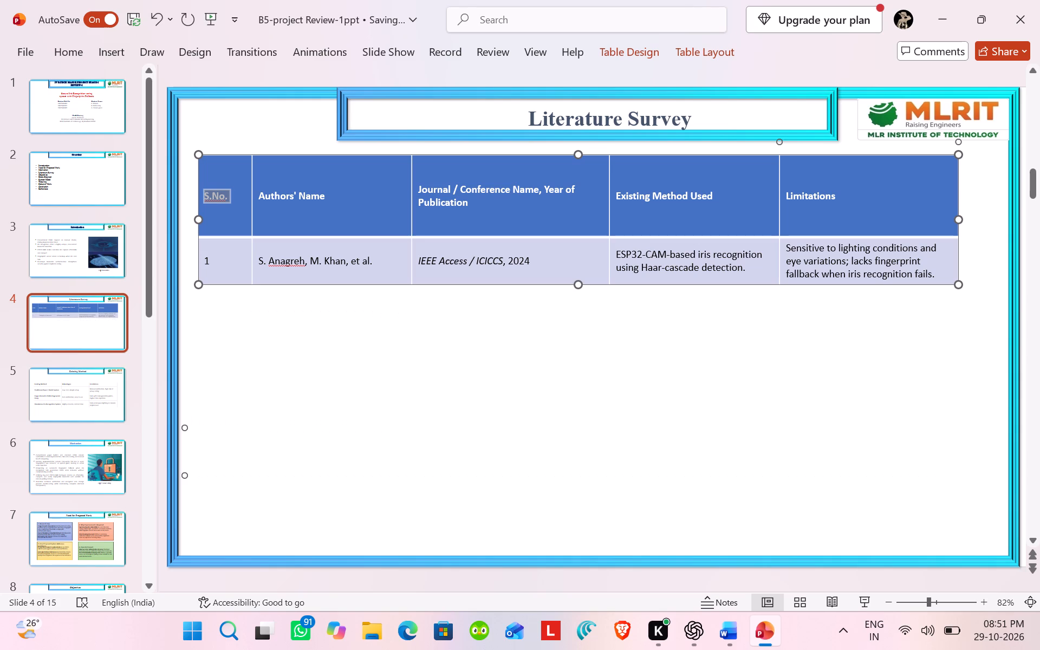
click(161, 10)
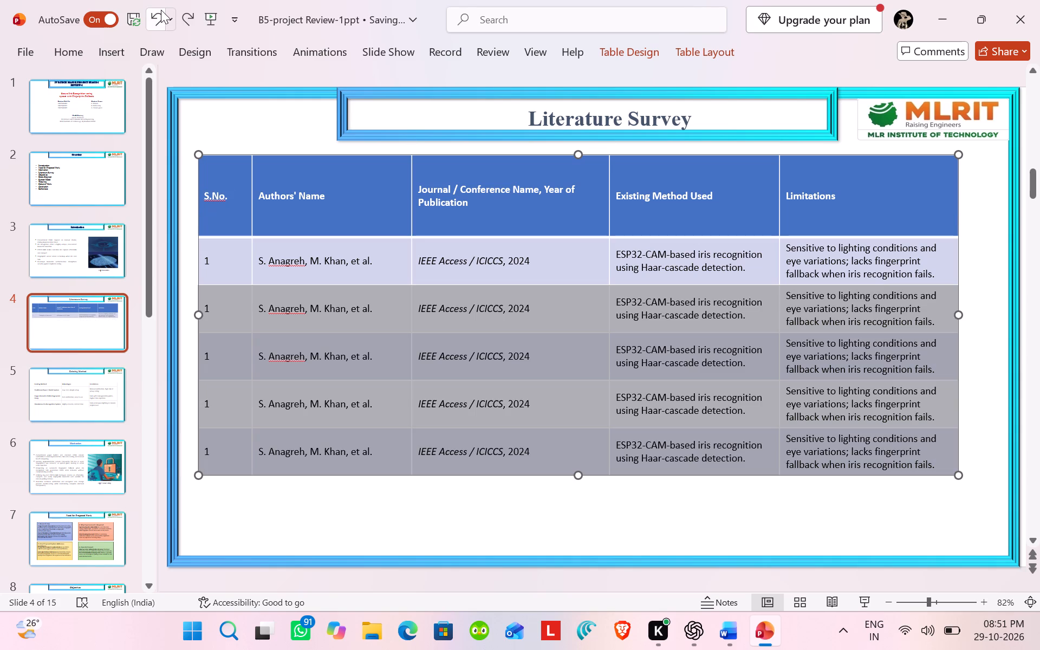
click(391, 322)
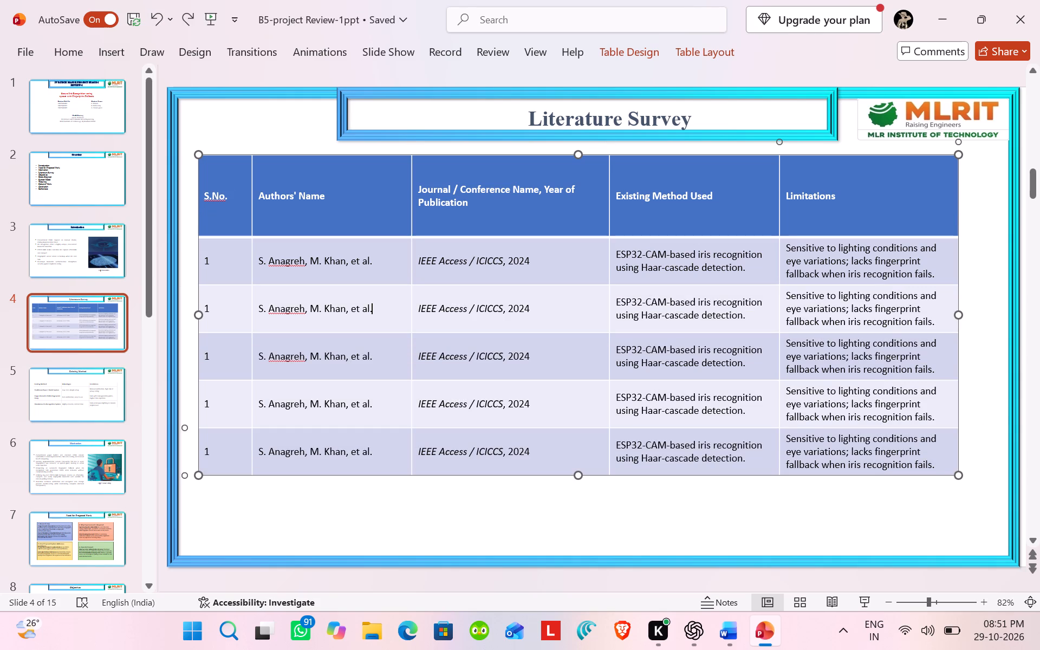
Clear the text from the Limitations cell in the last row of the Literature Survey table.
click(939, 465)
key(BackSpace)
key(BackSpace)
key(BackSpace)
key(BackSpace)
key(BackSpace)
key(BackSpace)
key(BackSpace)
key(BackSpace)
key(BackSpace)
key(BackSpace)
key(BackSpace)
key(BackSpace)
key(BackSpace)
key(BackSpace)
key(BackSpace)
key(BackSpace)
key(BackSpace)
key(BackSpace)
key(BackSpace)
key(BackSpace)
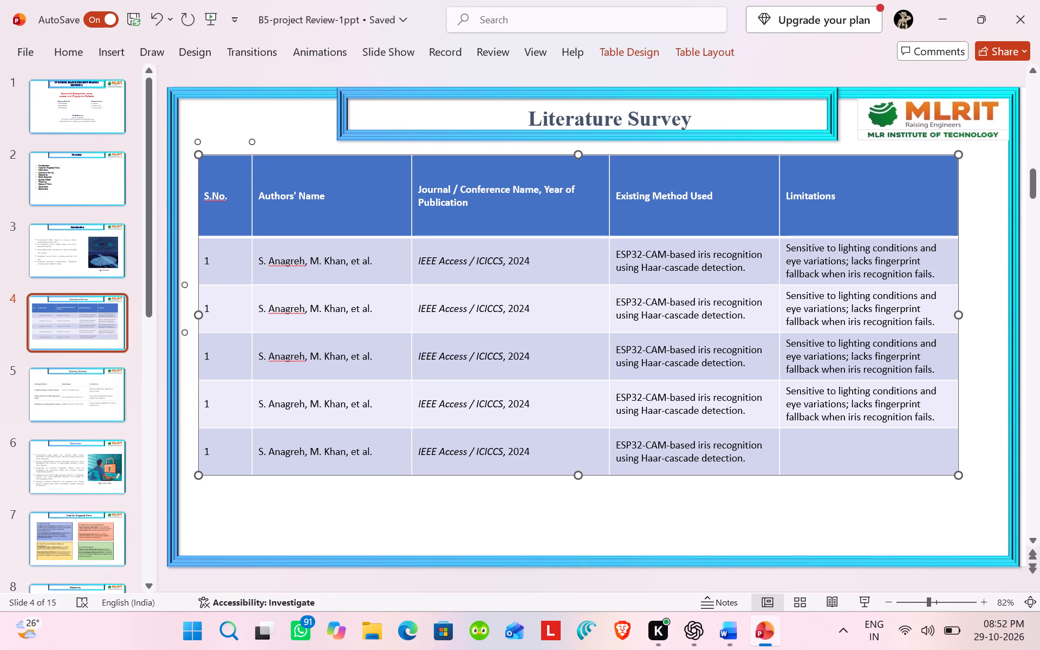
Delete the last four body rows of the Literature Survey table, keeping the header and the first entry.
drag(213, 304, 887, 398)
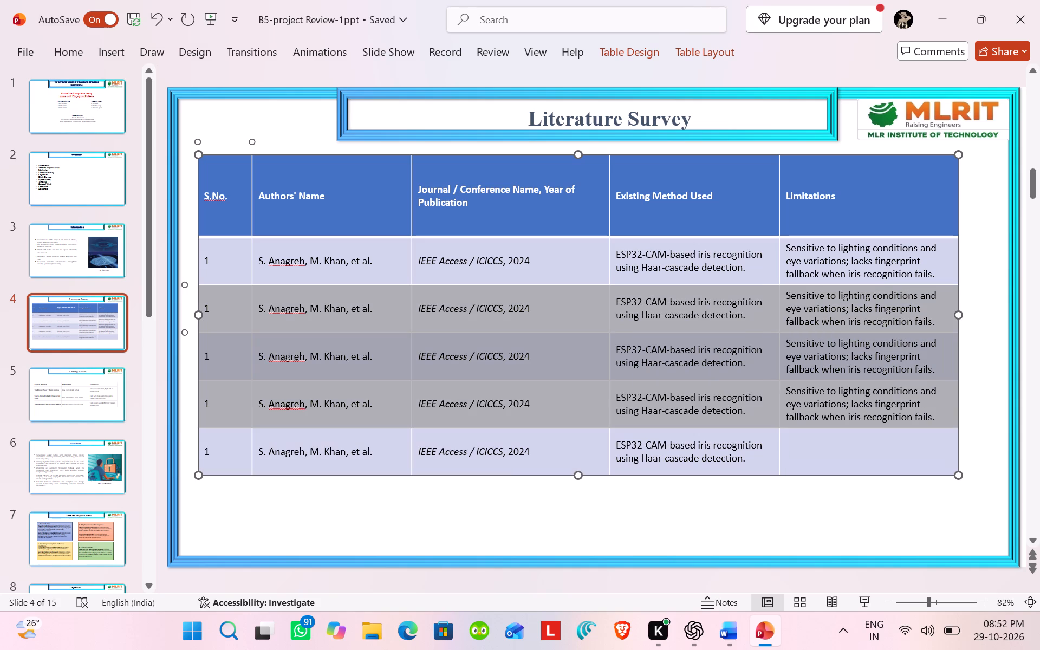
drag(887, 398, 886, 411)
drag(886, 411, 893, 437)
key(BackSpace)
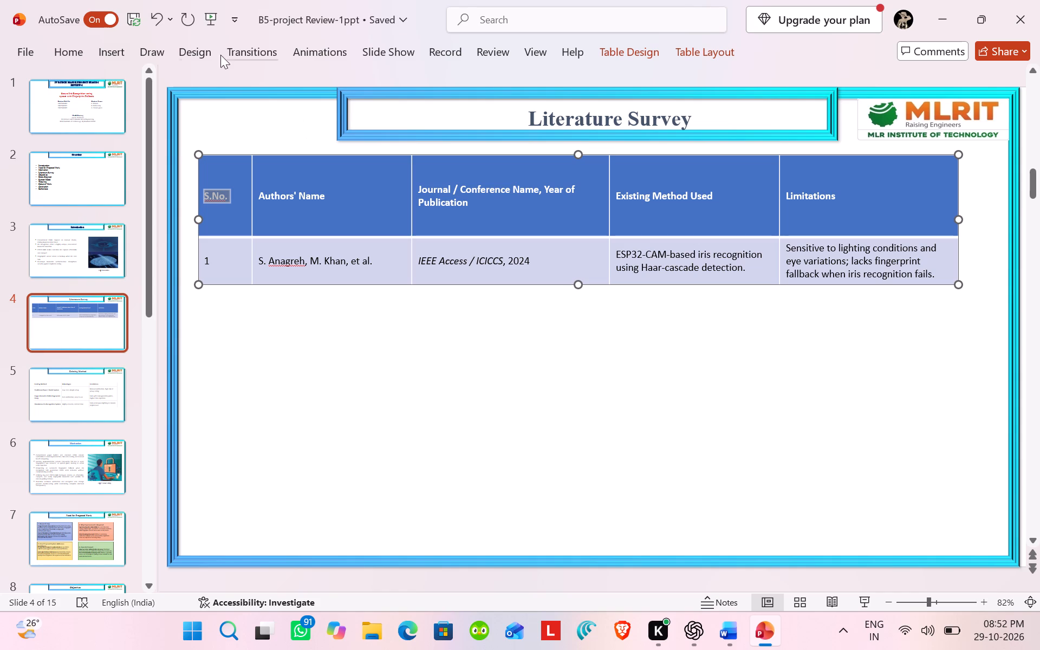
Undo the recent table edits step by step, back to before the rows were pasted into the five empty body rows.
click(162, 24)
click(162, 24)
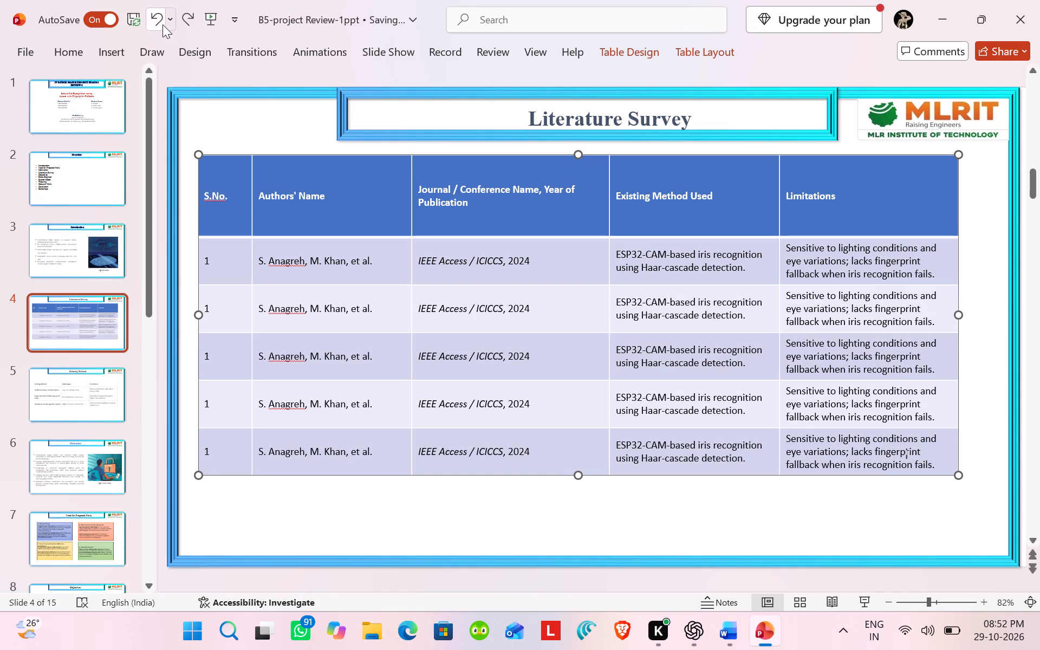
click(162, 24)
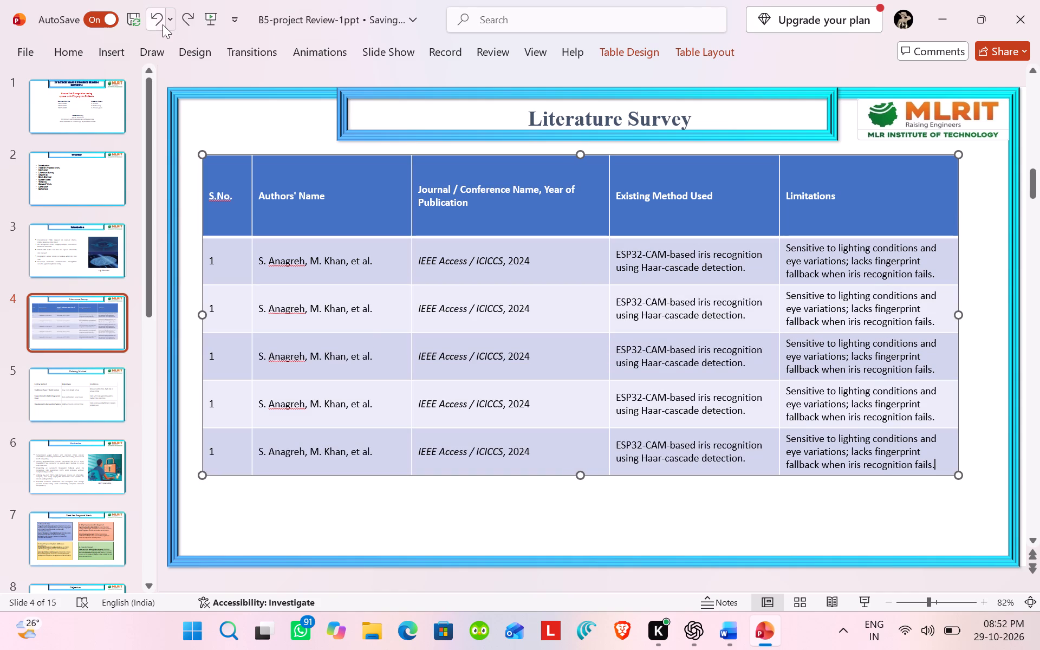
click(162, 24)
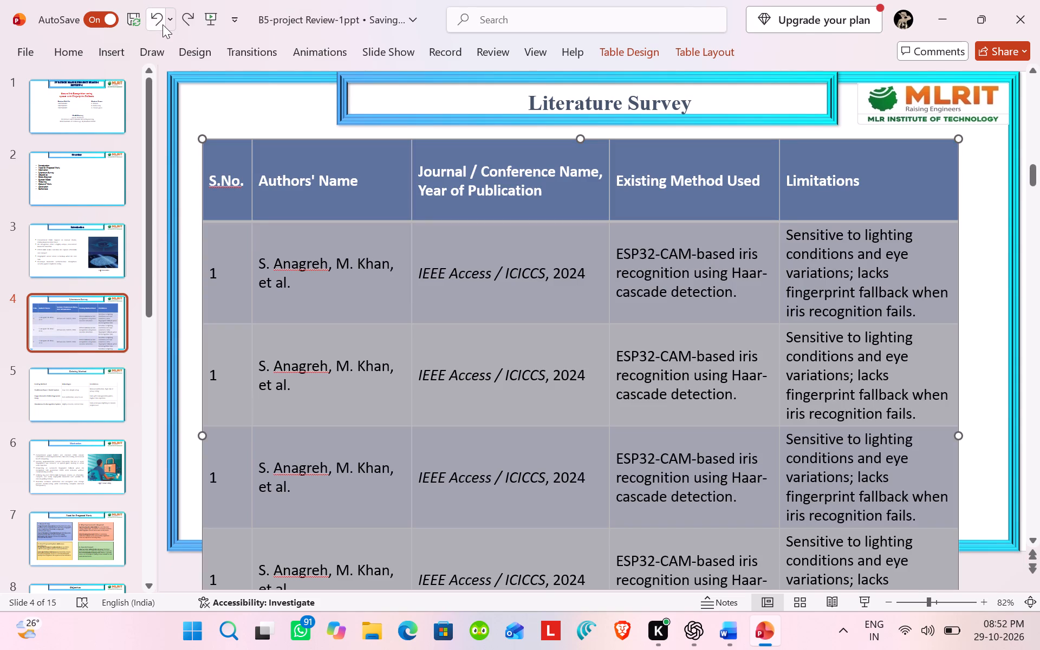
click(162, 24)
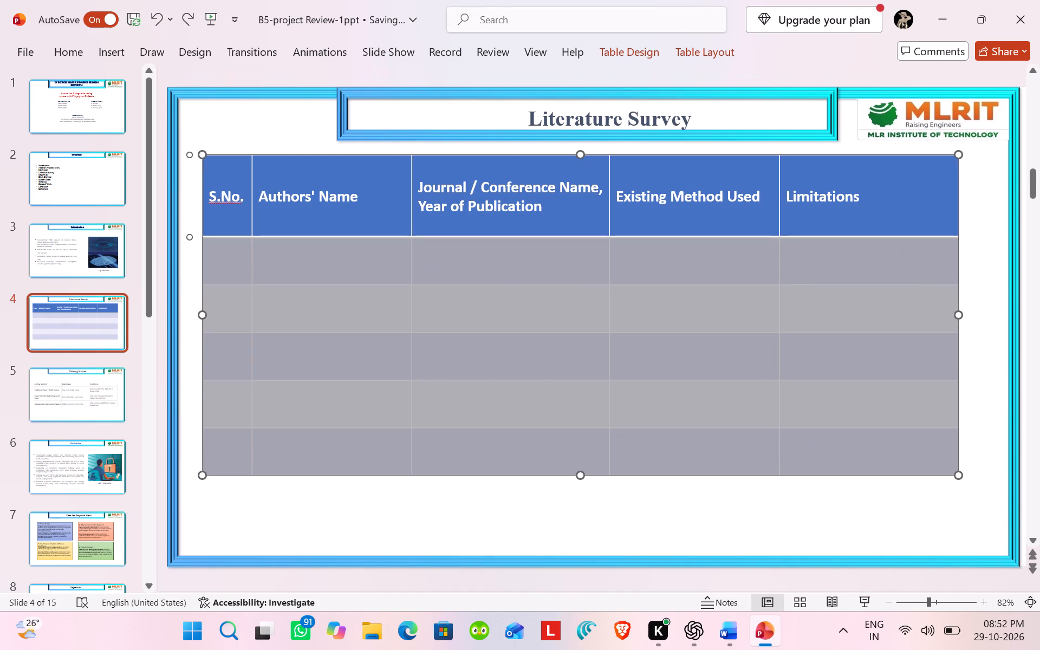
click(226, 248)
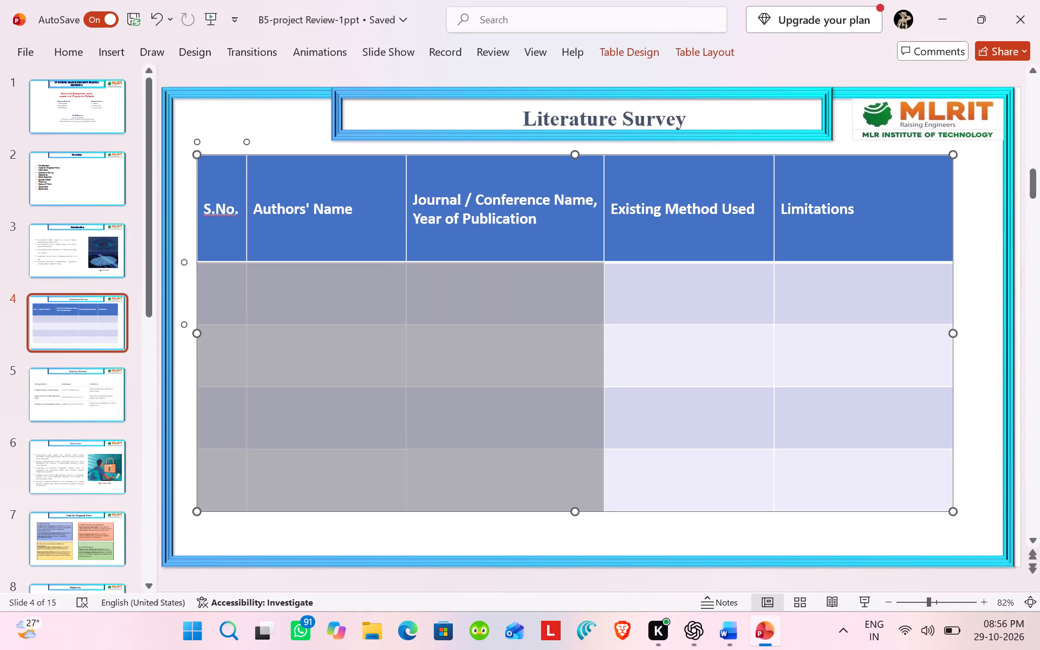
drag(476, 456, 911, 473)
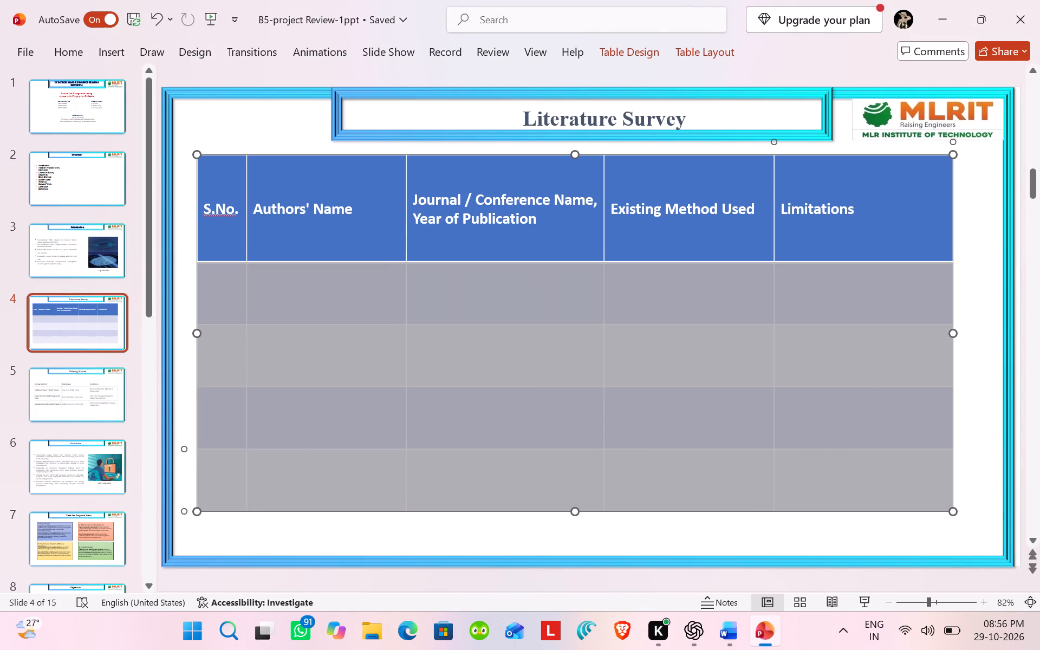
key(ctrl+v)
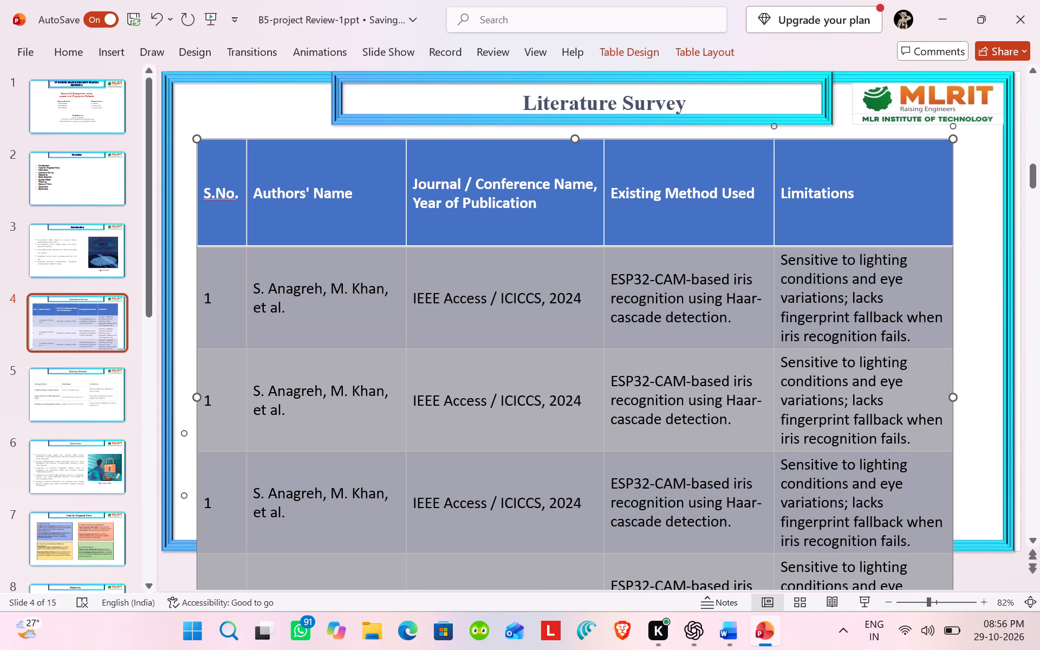
Undo the recent edits back to the original Literature Survey table with its five earlier entries, and reopen slide 4.
click(157, 9)
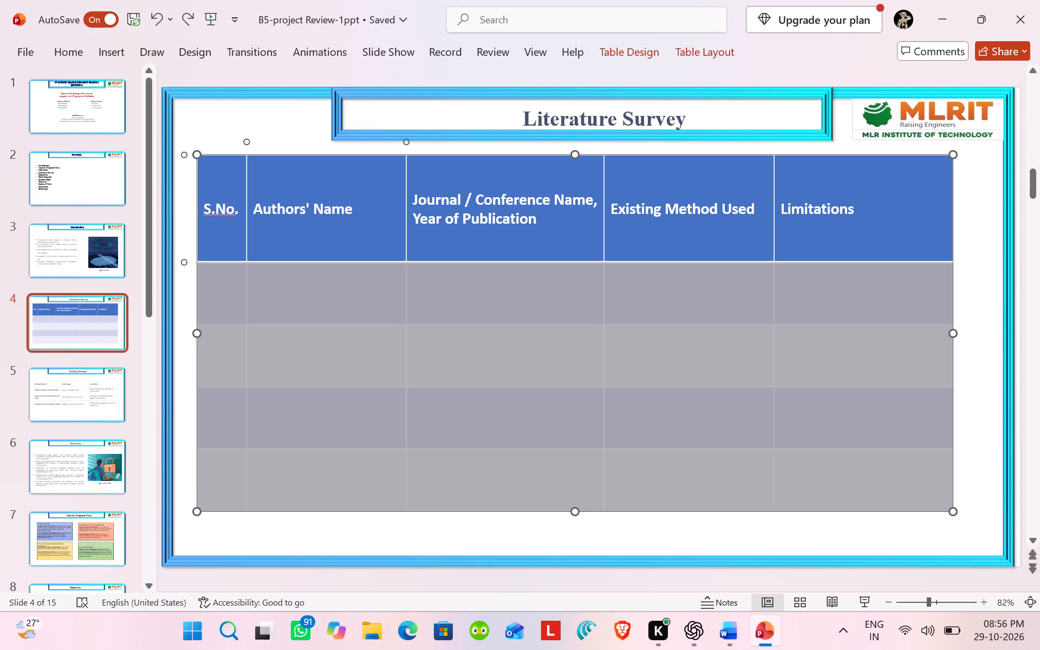
triple_click(153, 22)
triple_click(153, 22)
triple_click(153, 22)
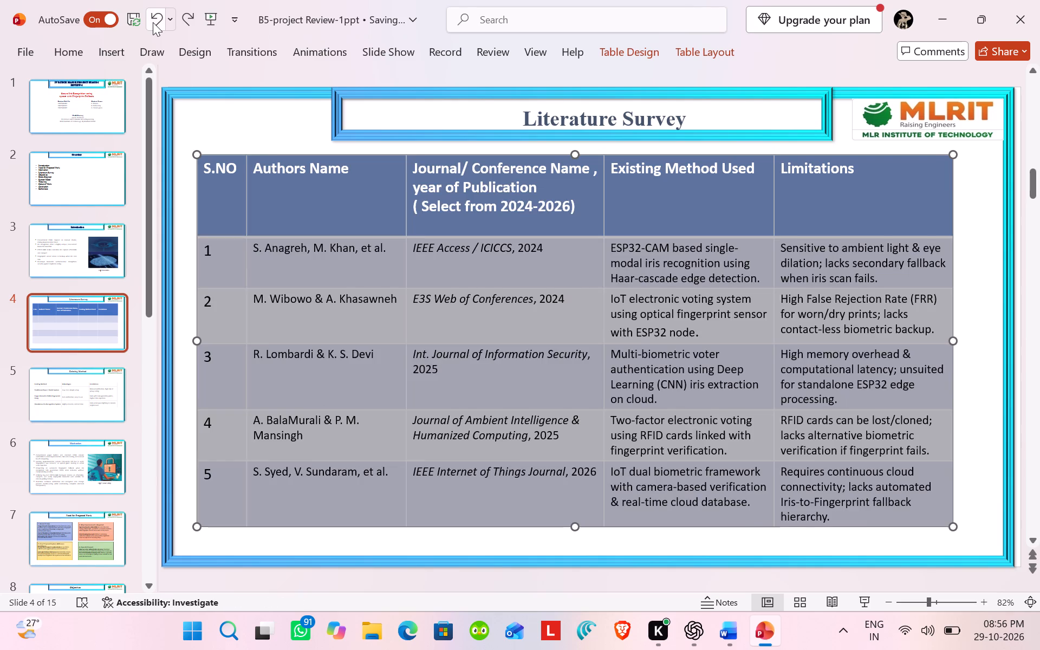
click(153, 22)
click(153, 22)
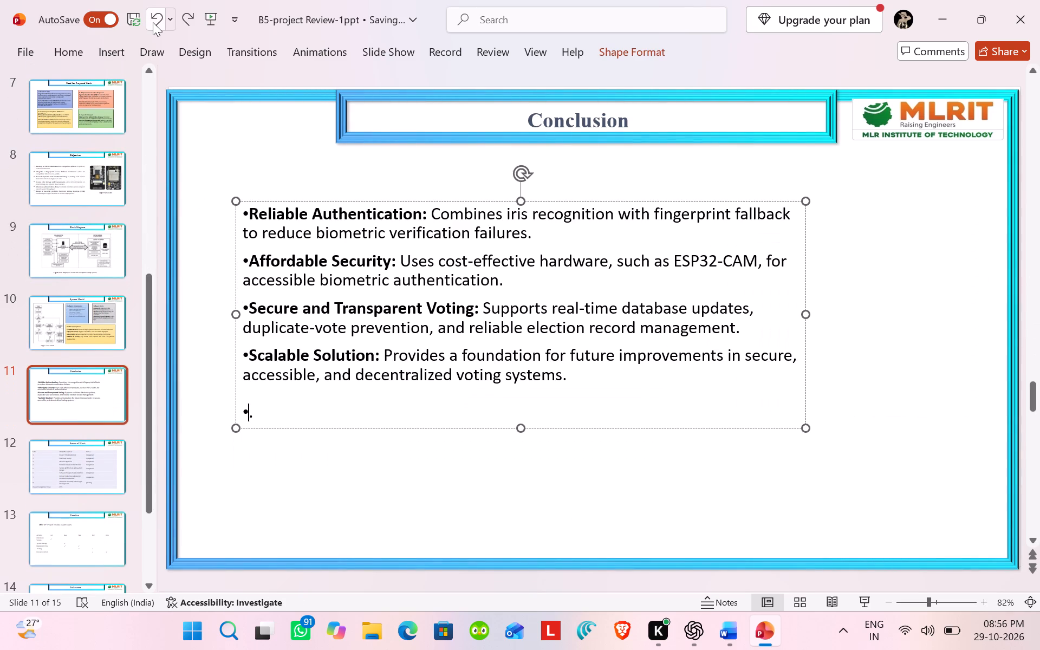
scroll(45, 171, up, 3)
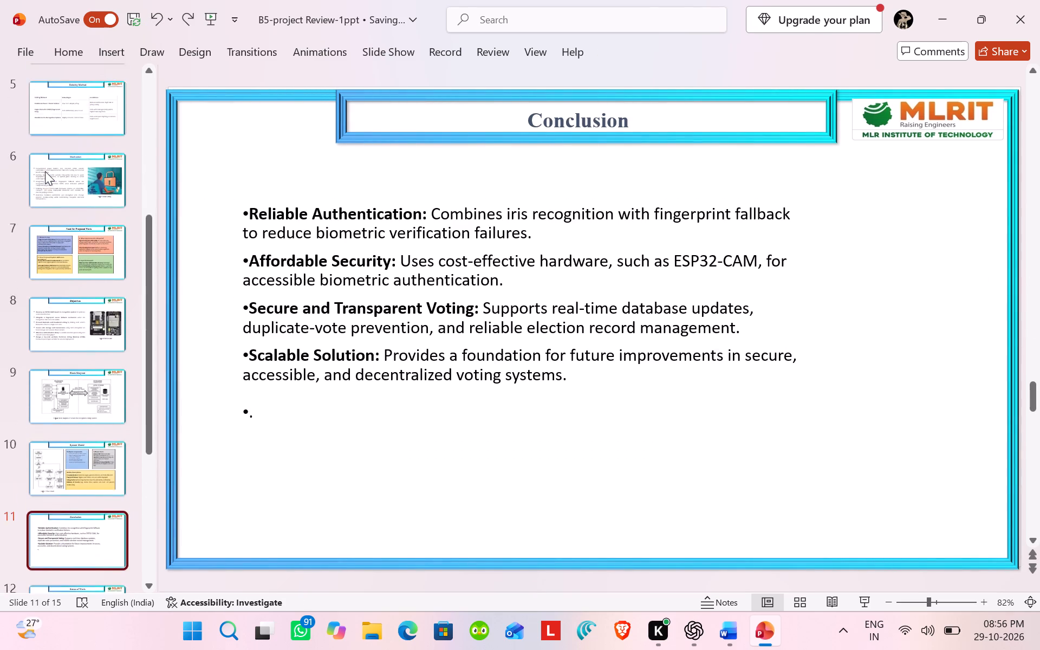
scroll(45, 171, up, 1)
click(79, 105)
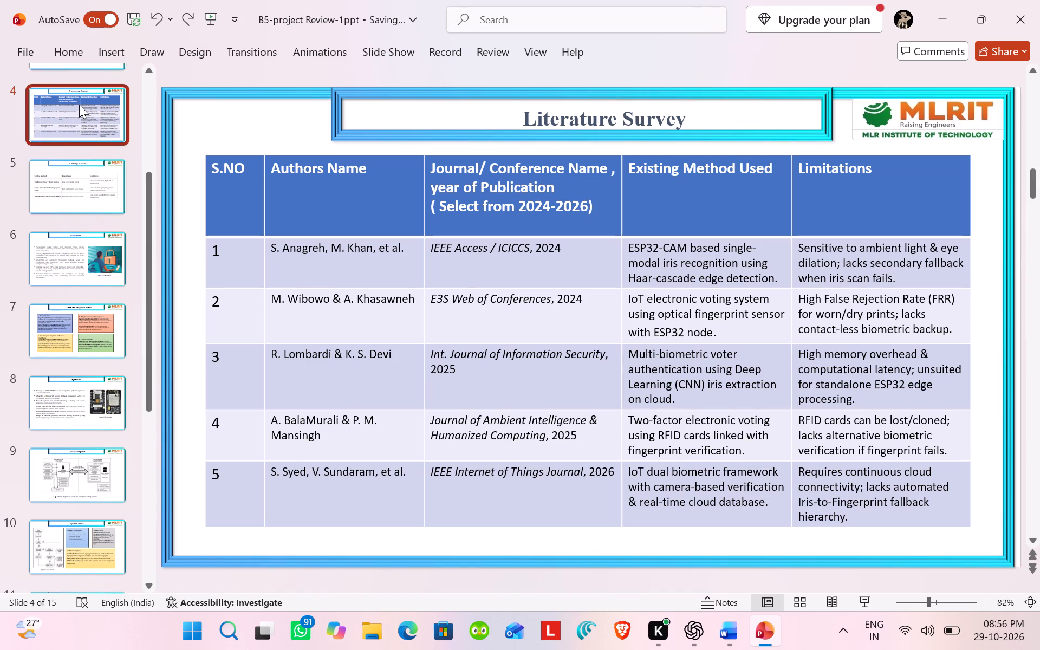
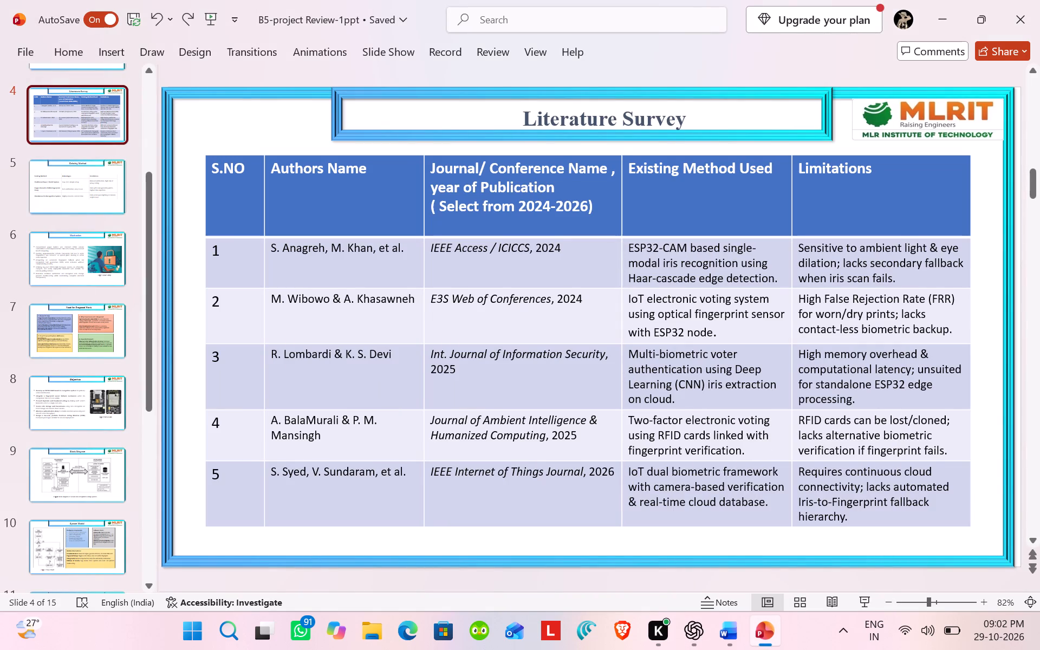
drag(273, 248, 413, 269)
key(ctrl+v)
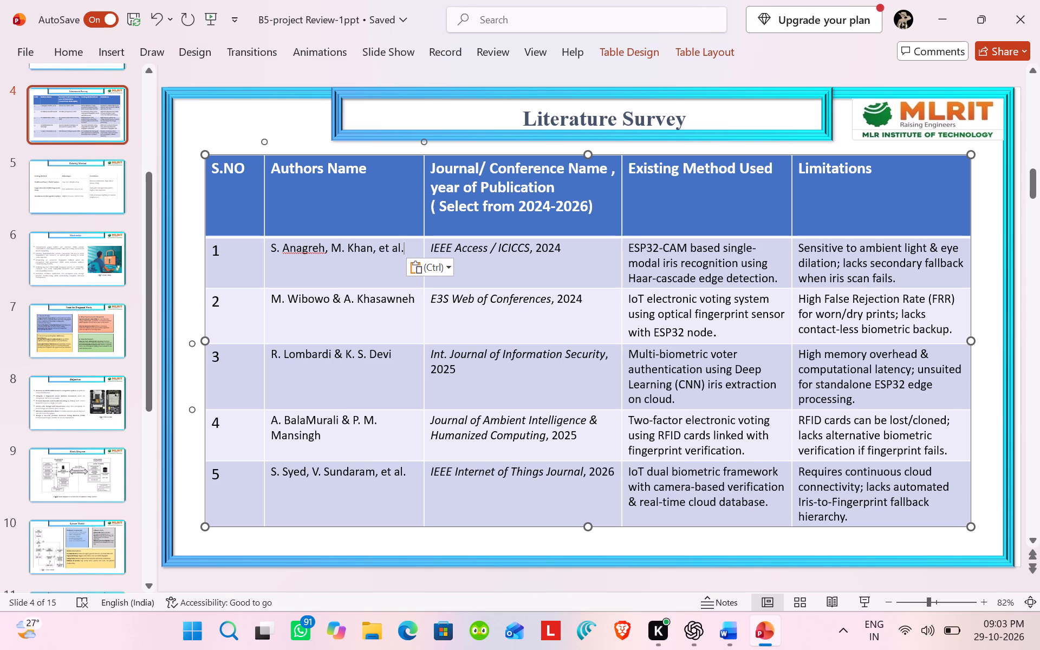
Clear the authors, journal, existing method and limitations text from row 3 of the Literature Survey table.
drag(272, 354, 543, 382)
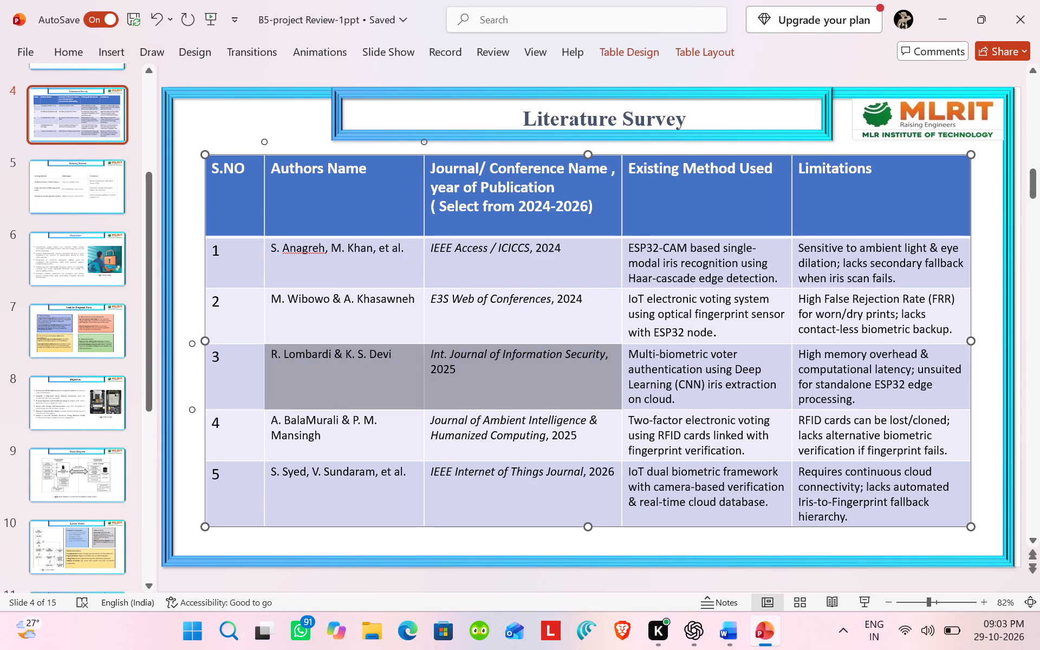
drag(543, 382, 395, 365)
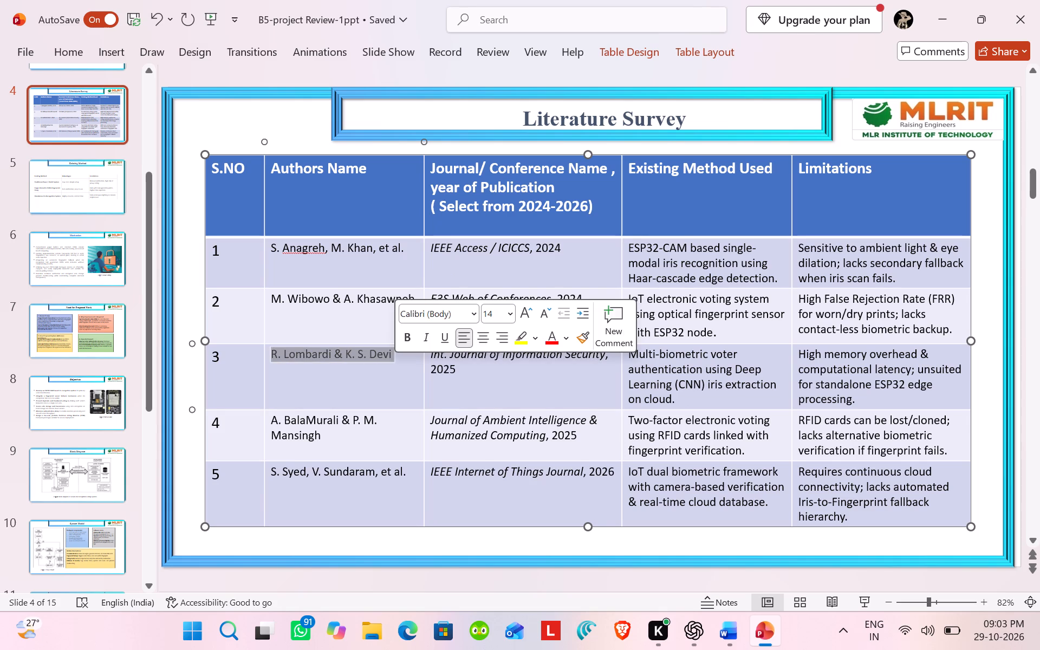
key(BackSpace)
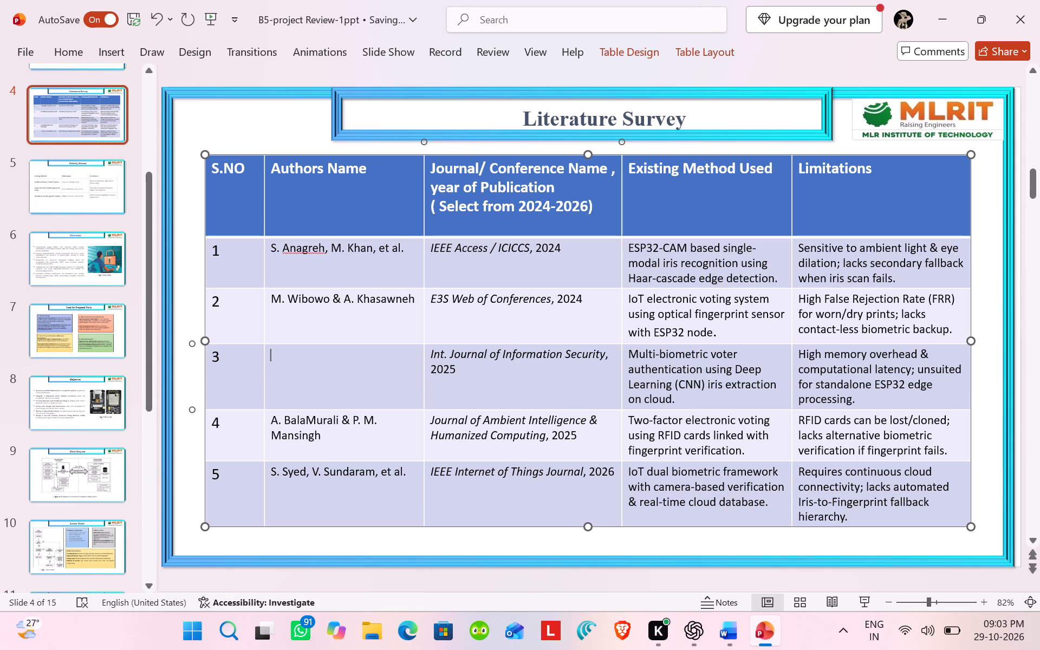
drag(432, 353, 493, 380)
key(BackSpace)
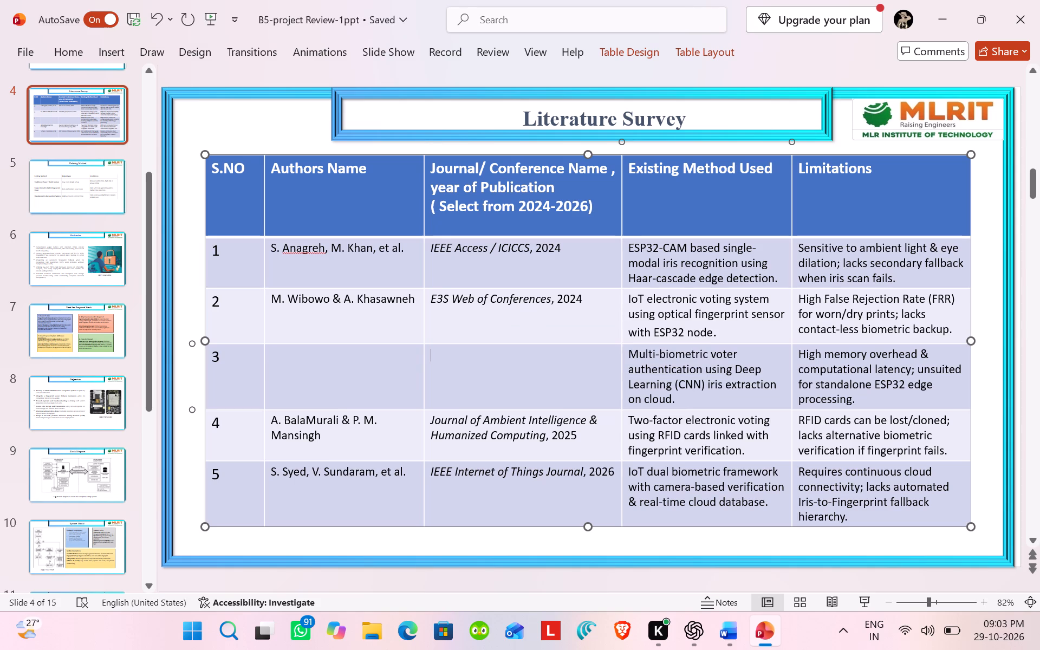
drag(629, 353, 745, 397)
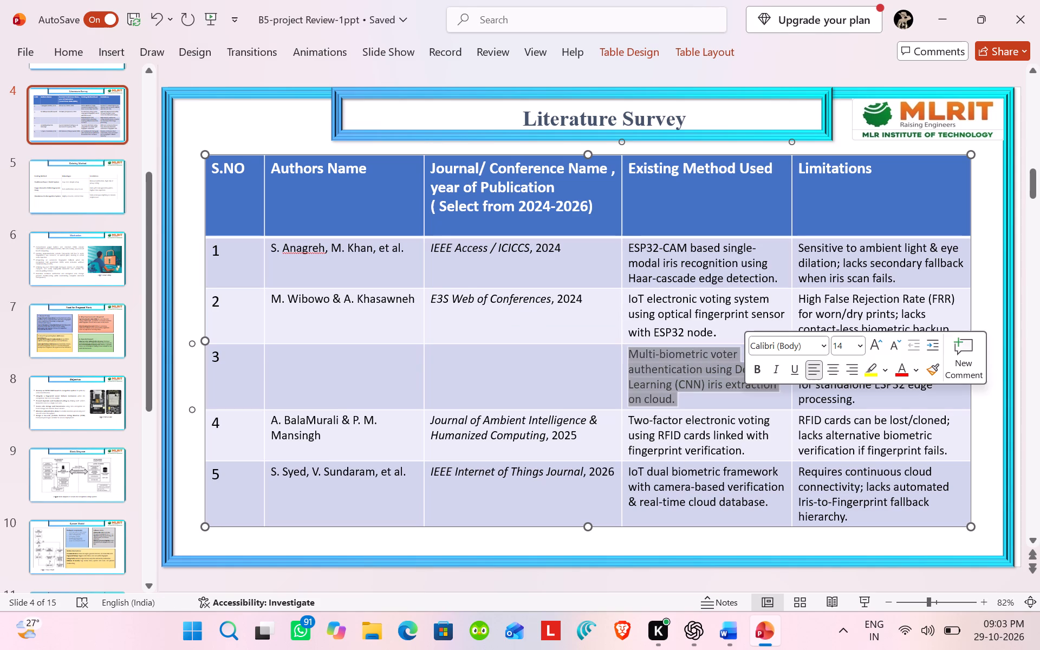
key(BackSpace)
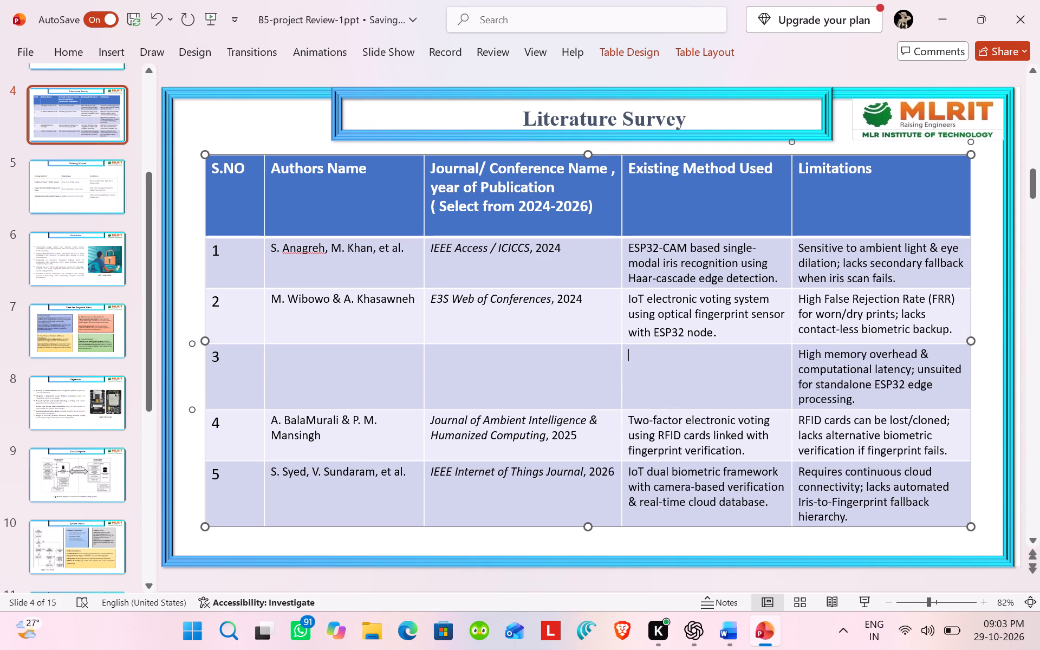
drag(799, 353, 863, 405)
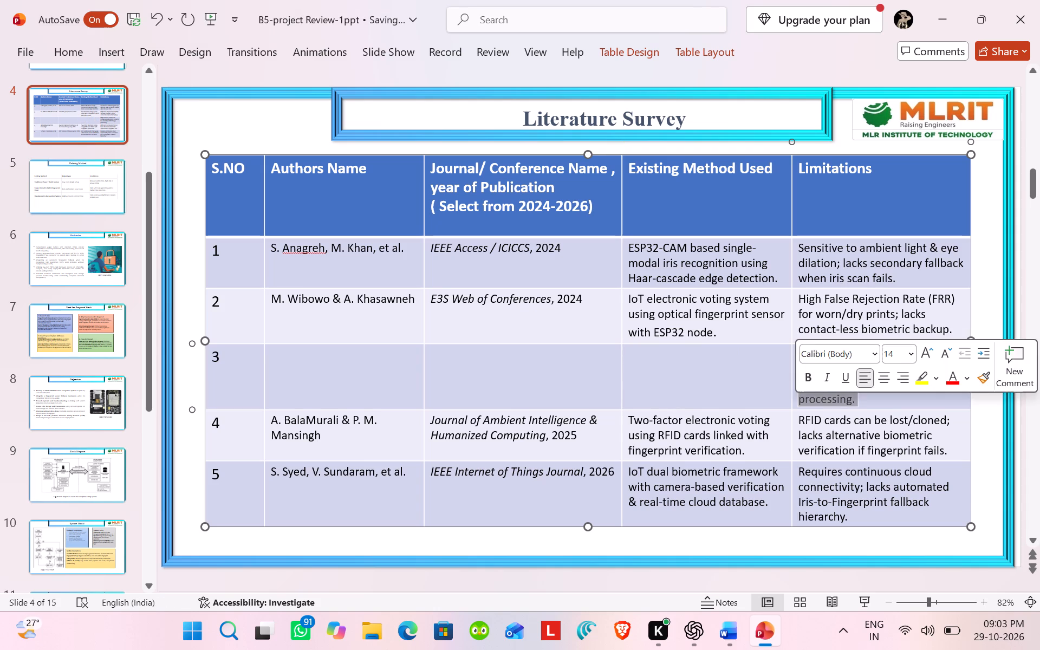
key(BackSpace)
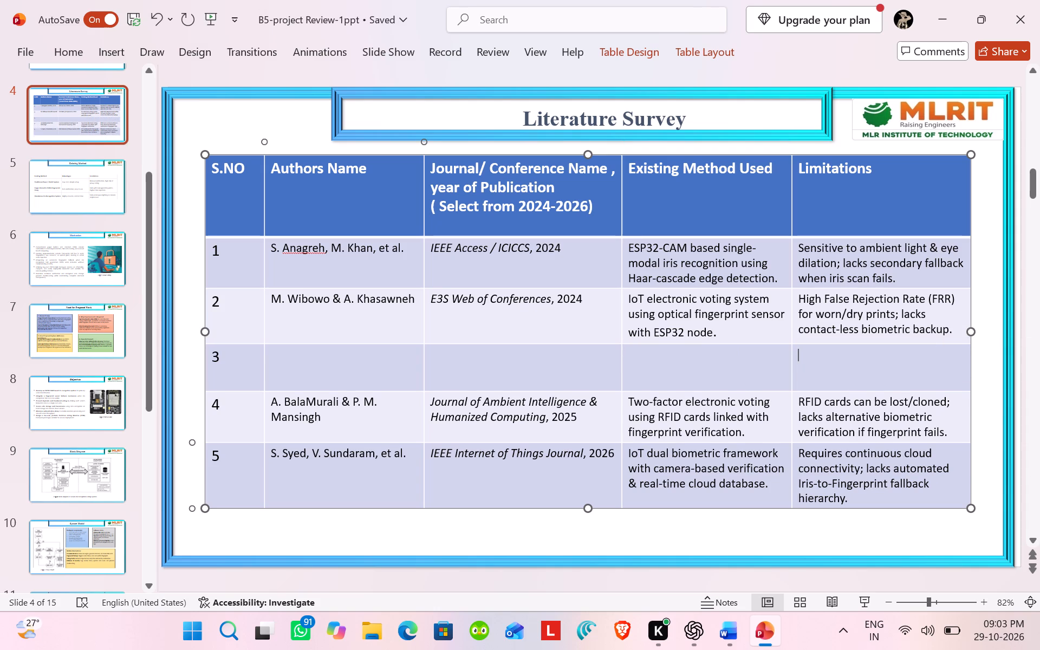
Copy row 5's authors and its journal entry, IEEE Internet of Things Journal, 2026, into the matching empty cells of row 3.
drag(272, 456, 407, 461)
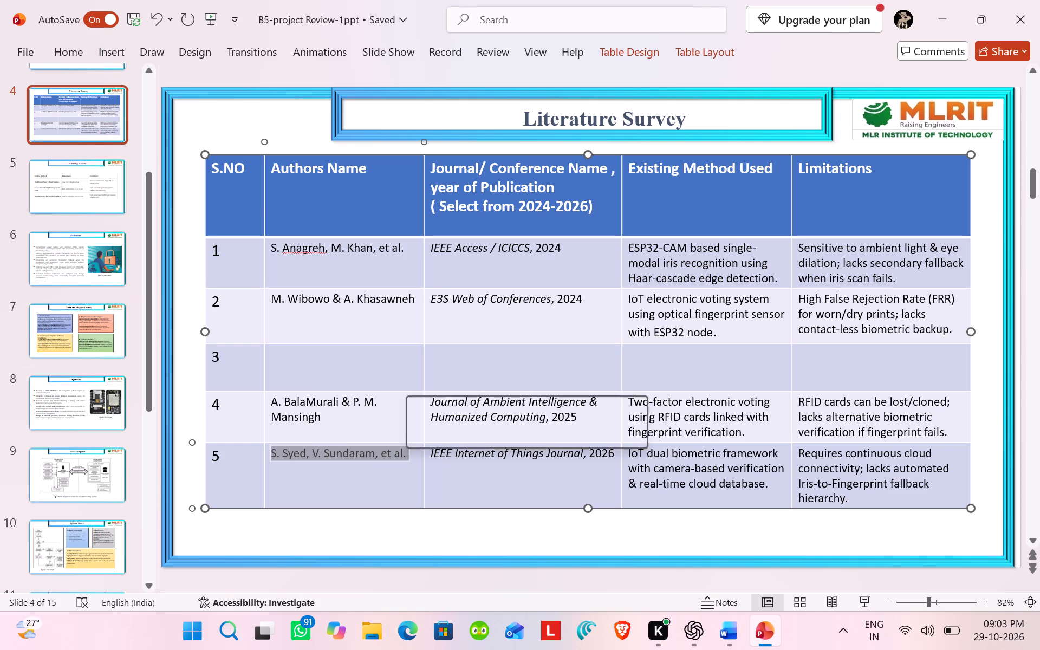
key(ctrl+c)
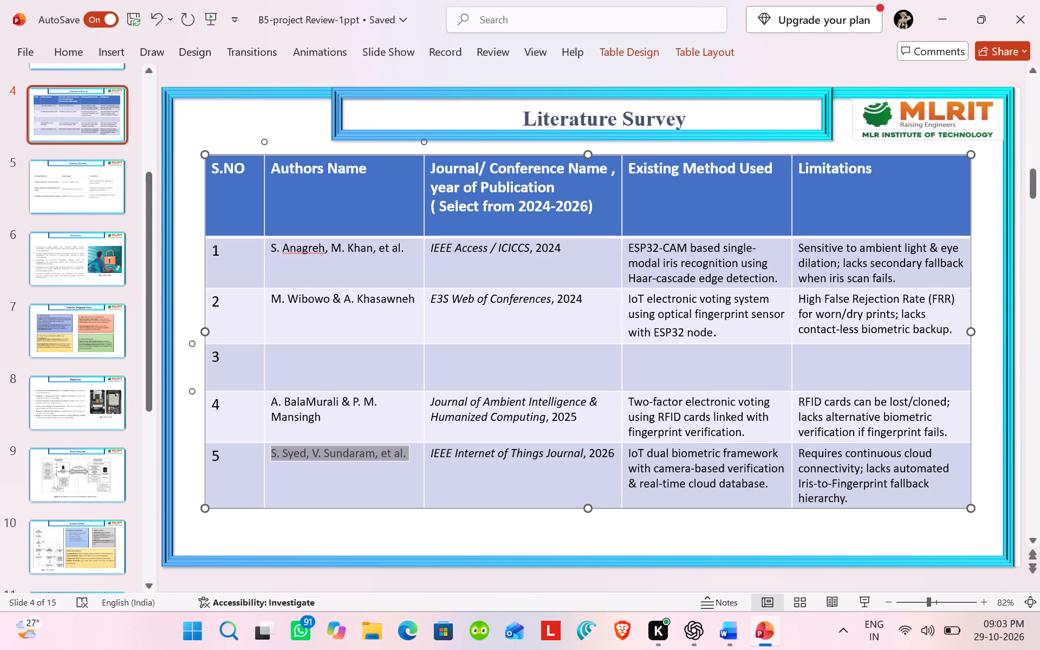
click(350, 373)
key(ctrl+v)
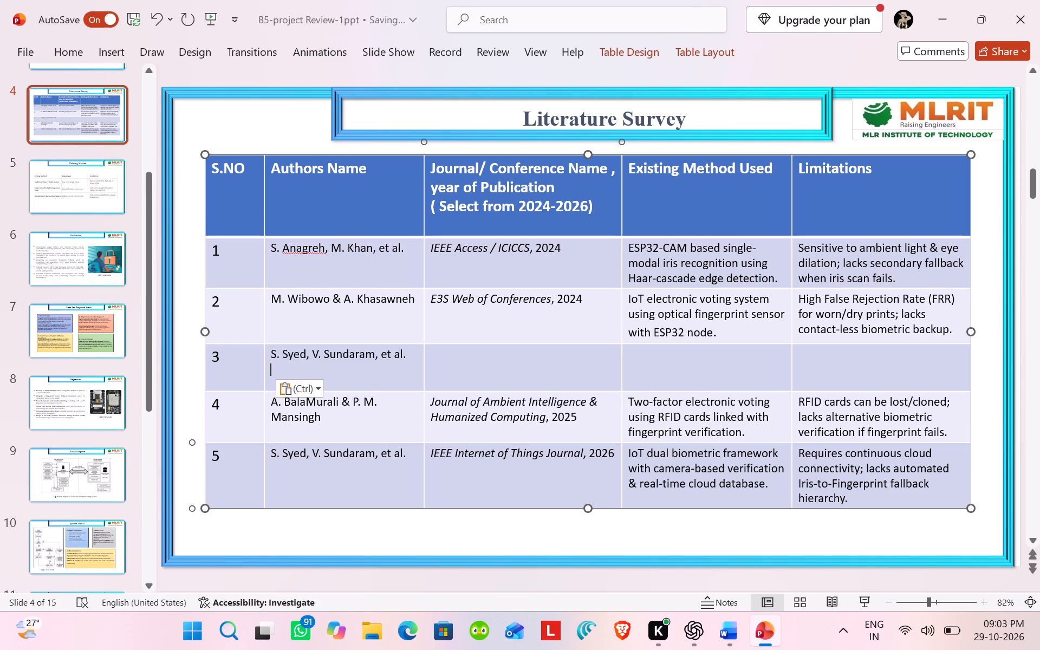
click(433, 451)
drag(433, 451, 575, 469)
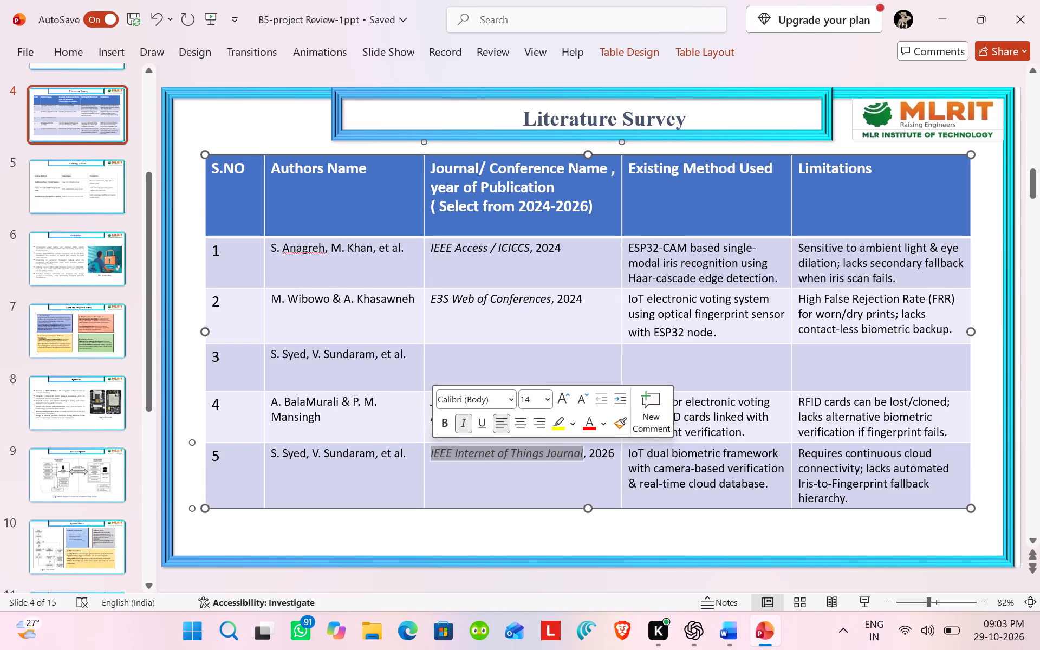
drag(575, 469, 605, 467)
key(ctrl+c)
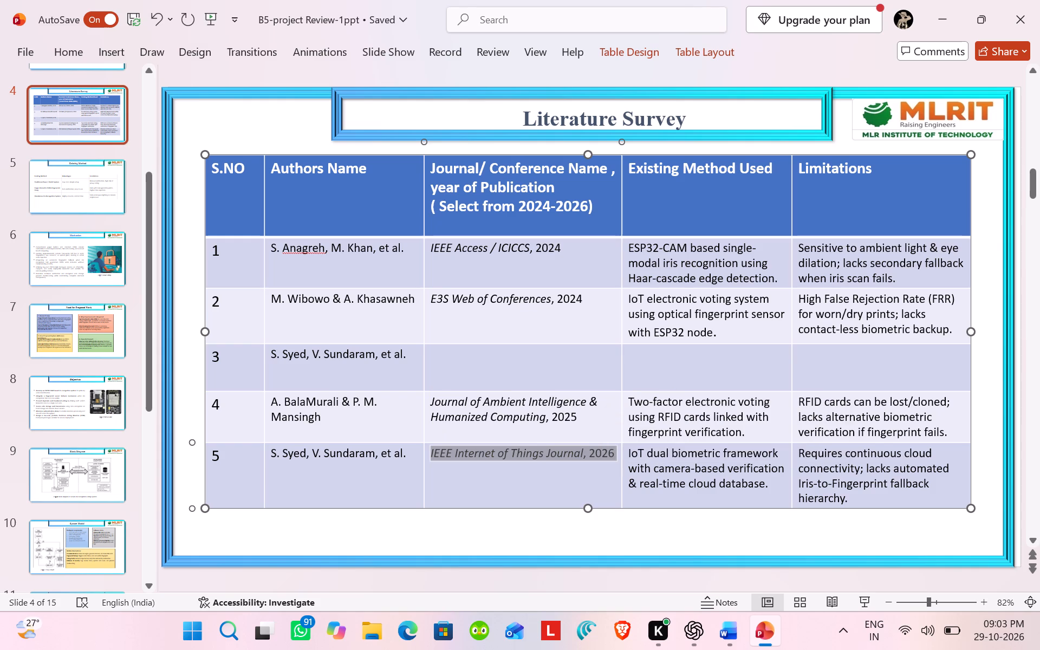
click(551, 362)
key(ctrl+v)
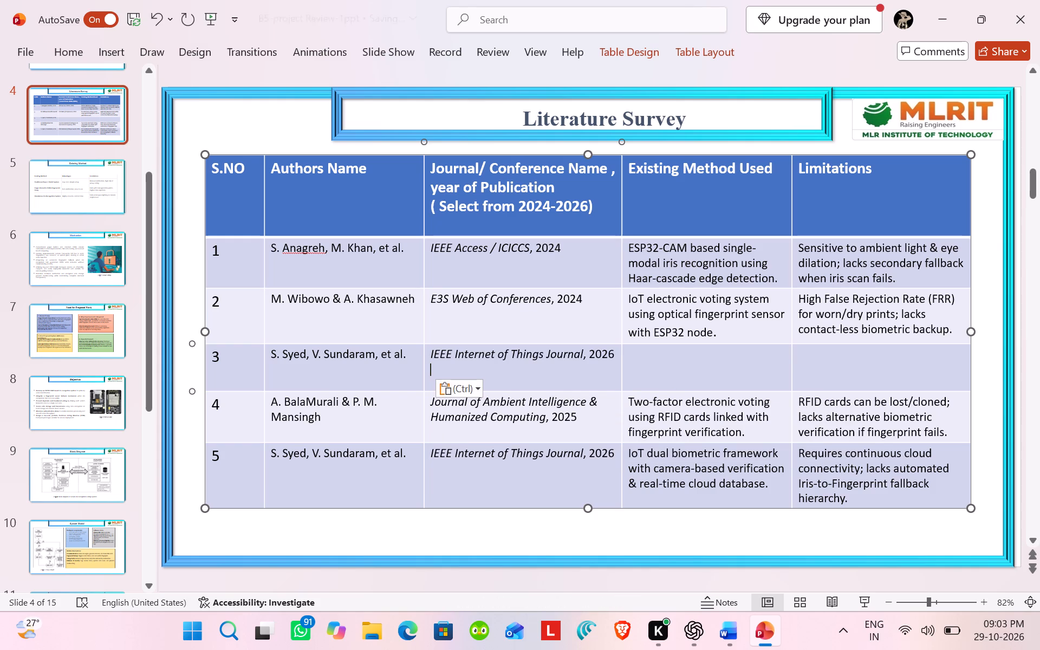
Copy row 5's existing method and limitations text into the matching empty cells of row 3.
click(630, 452)
drag(630, 452, 695, 474)
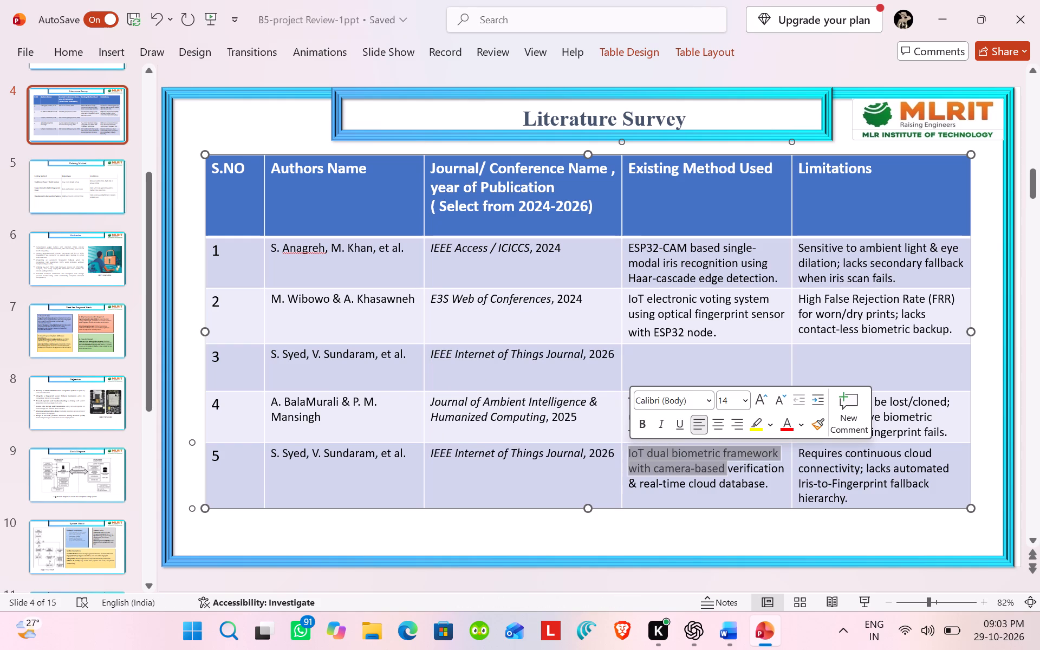
drag(695, 474, 764, 492)
key(ctrl+c)
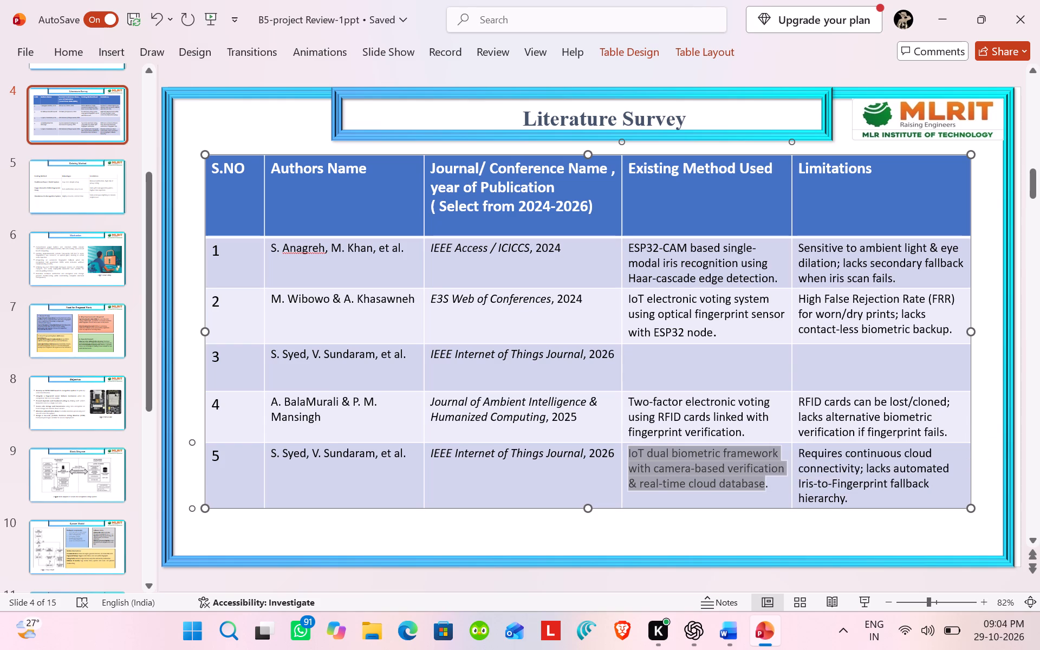
click(710, 374)
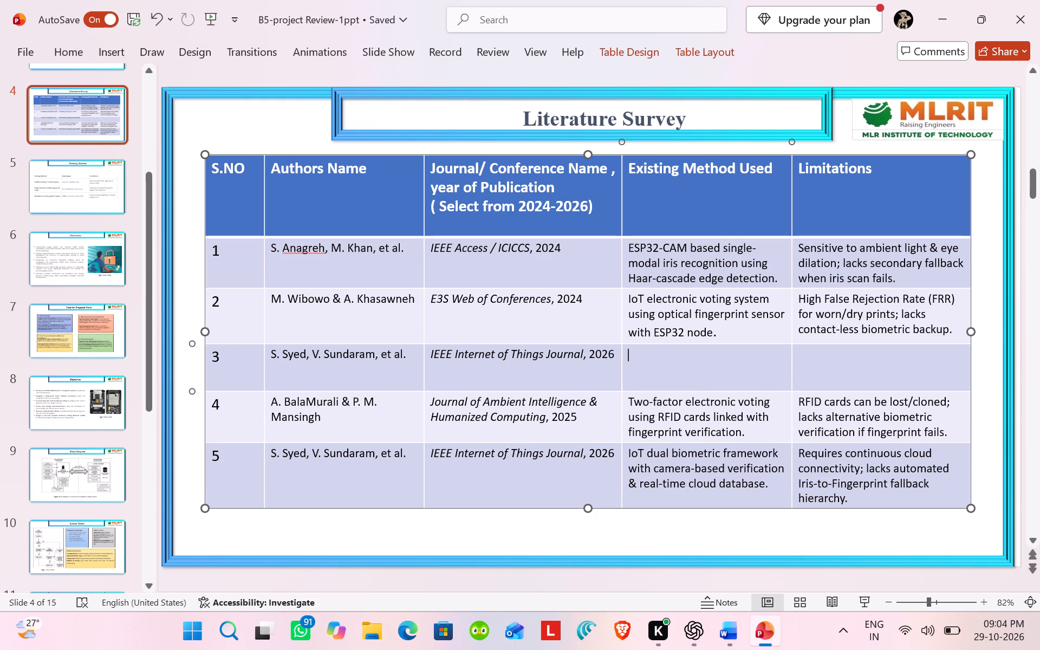
key(ctrl+v)
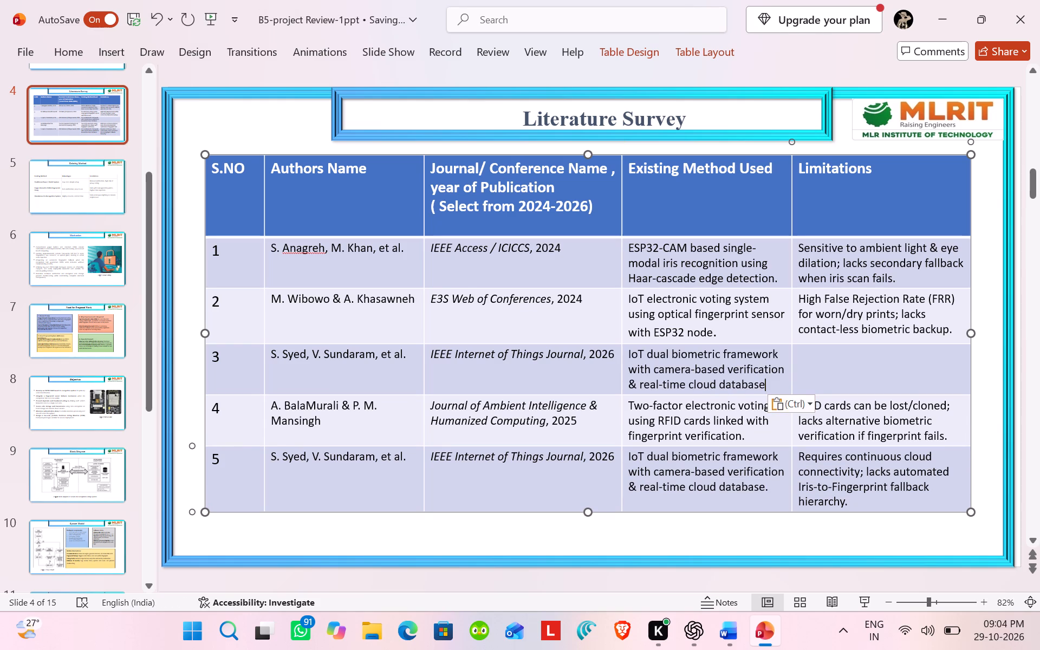
double_click(797, 460)
double_click(797, 460)
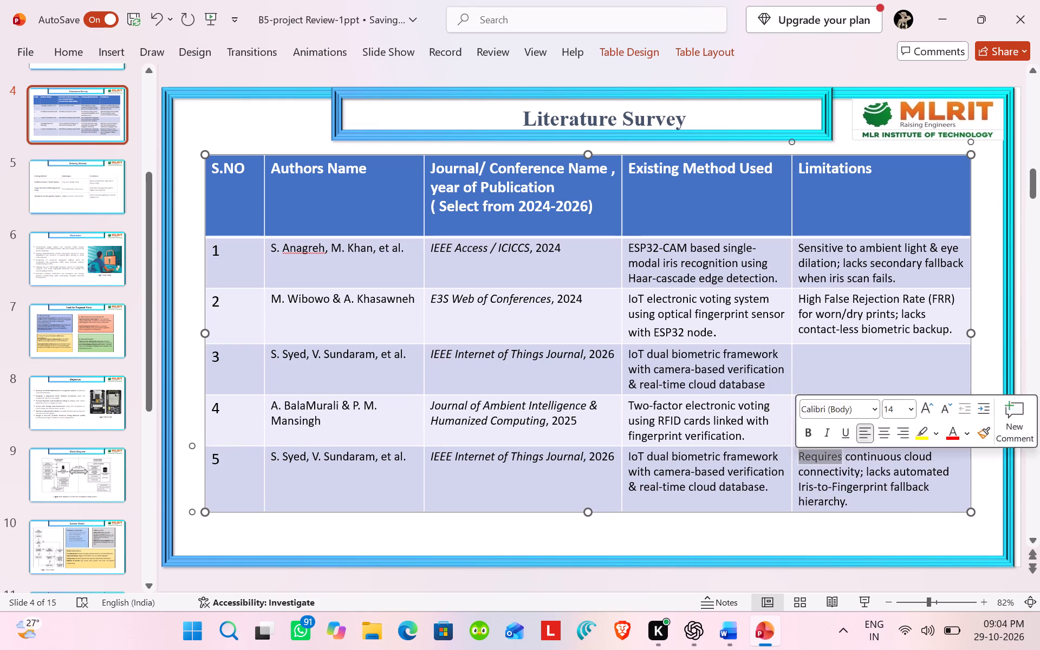
double_click(797, 460)
click(797, 460)
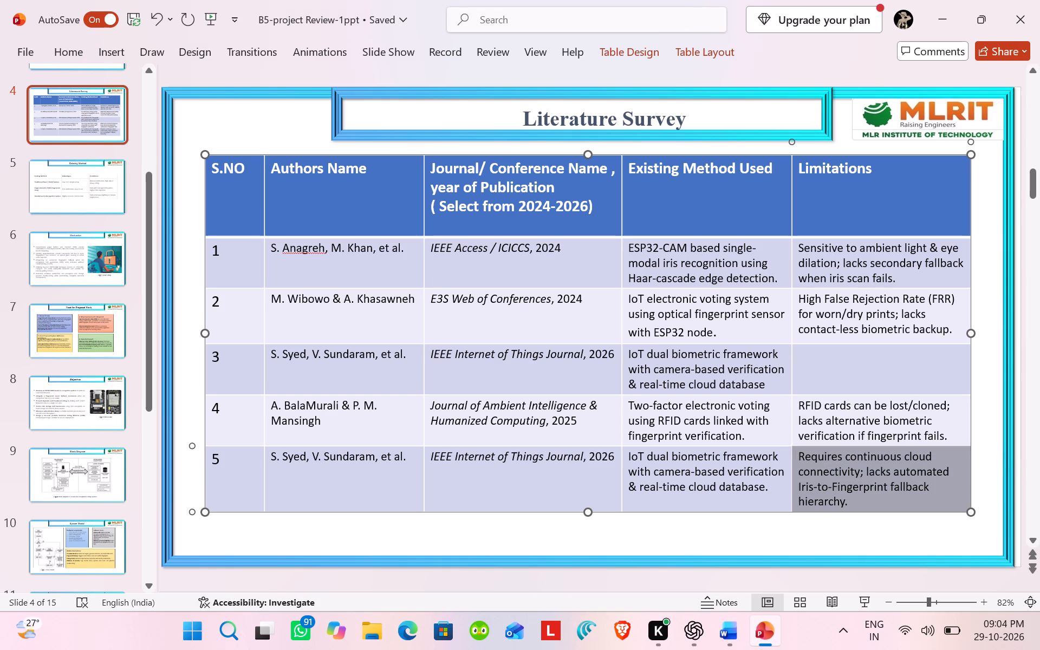
key(ctrl+c)
click(844, 387)
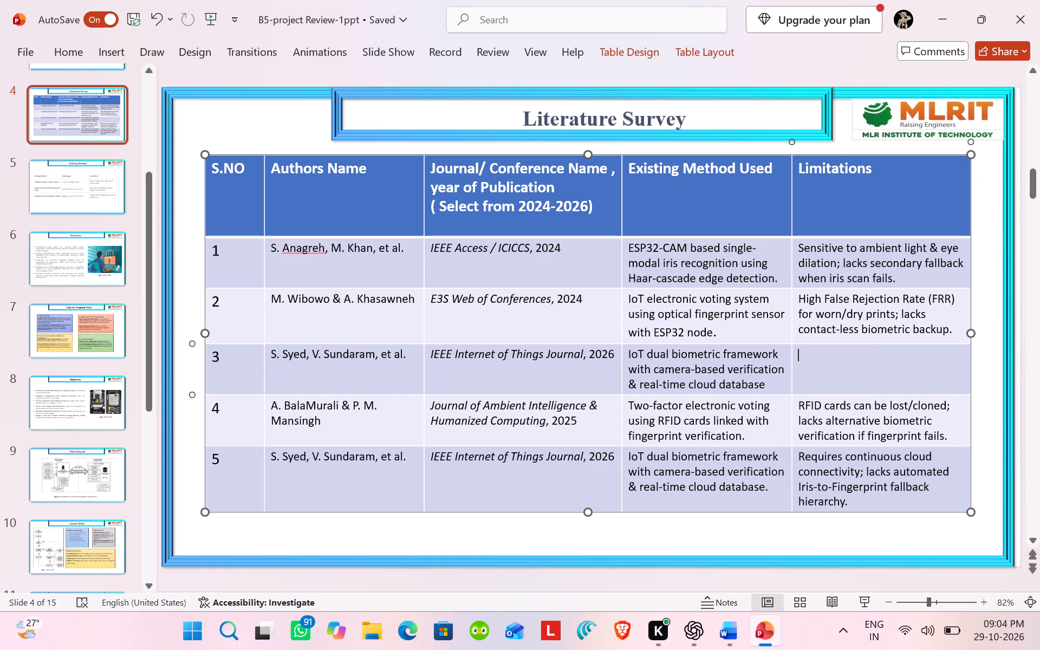
key(ctrl+v)
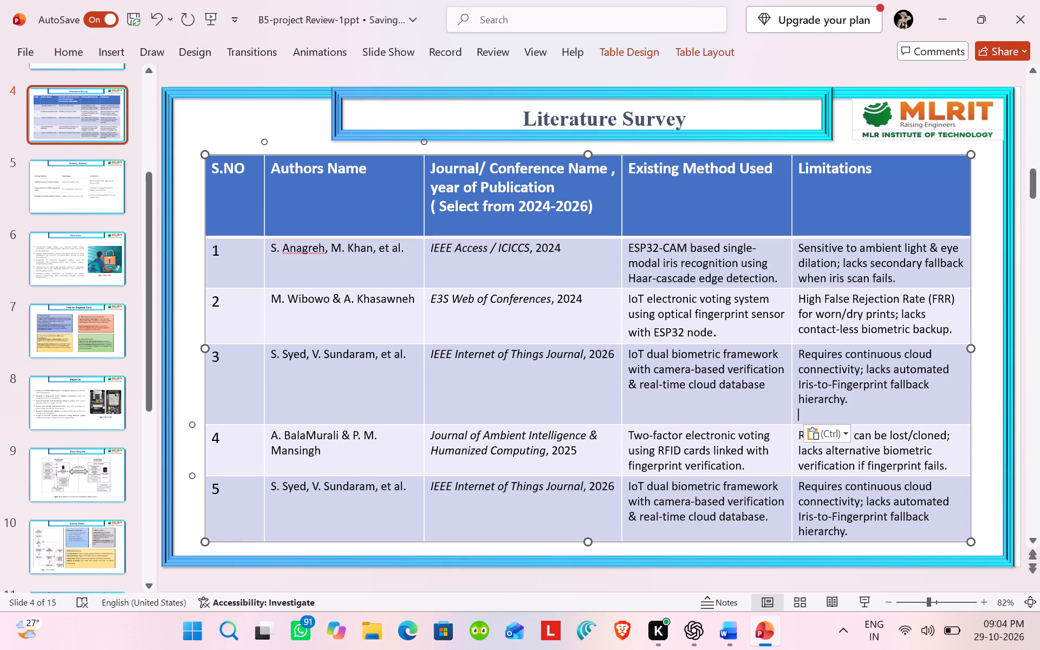
Delete all the text in row 5's Authors Name cell.
click(402, 488)
key(BackSpace)
key(BackSpace)
key(BackSpace)
key(BackSpace)
key(BackSpace)
key(BackSpace)
key(BackSpace)
key(BackSpace)
key(BackSpace)
key(BackSpace)
key(BackSpace)
key(BackSpace)
key(BackSpace)
key(BackSpace)
key(BackSpace)
key(BackSpace)
key(BackSpace)
key(BackSpace)
key(BackSpace)
key(BackSpace)
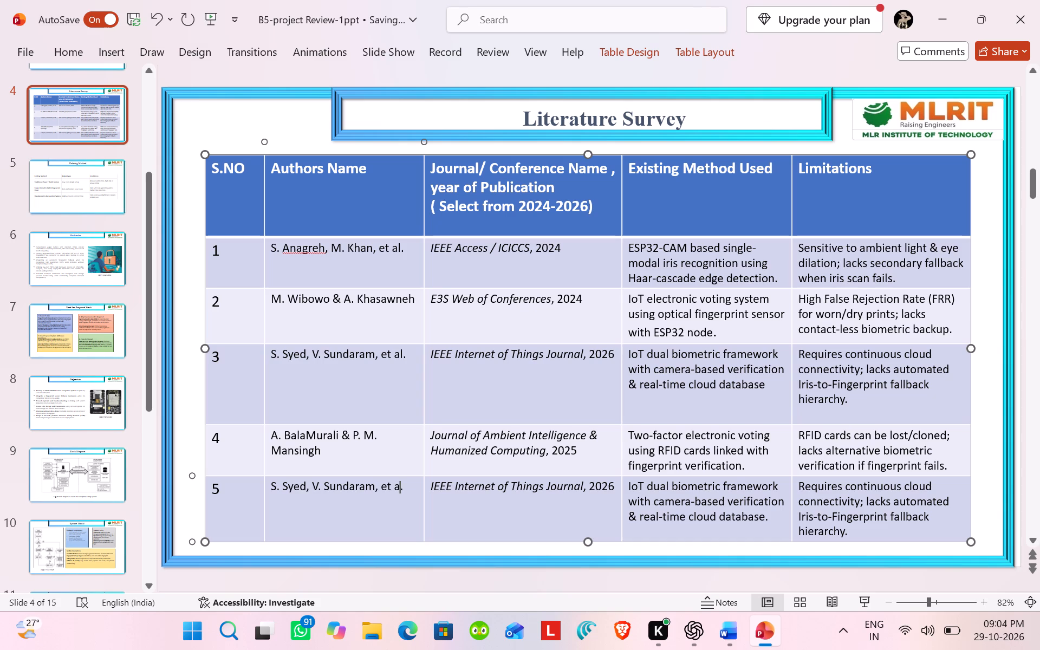
key(BackSpace)
key(BackSpace)
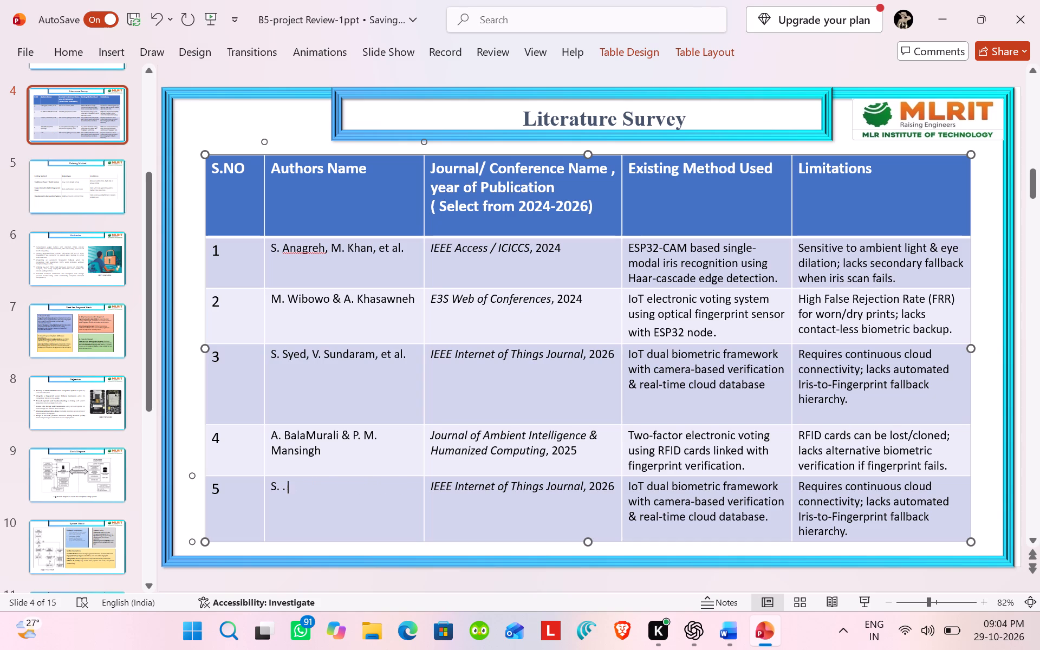
key(BackSpace)
key(BackSpace)
key(BackSpace)
click(349, 487)
key(BackSpace)
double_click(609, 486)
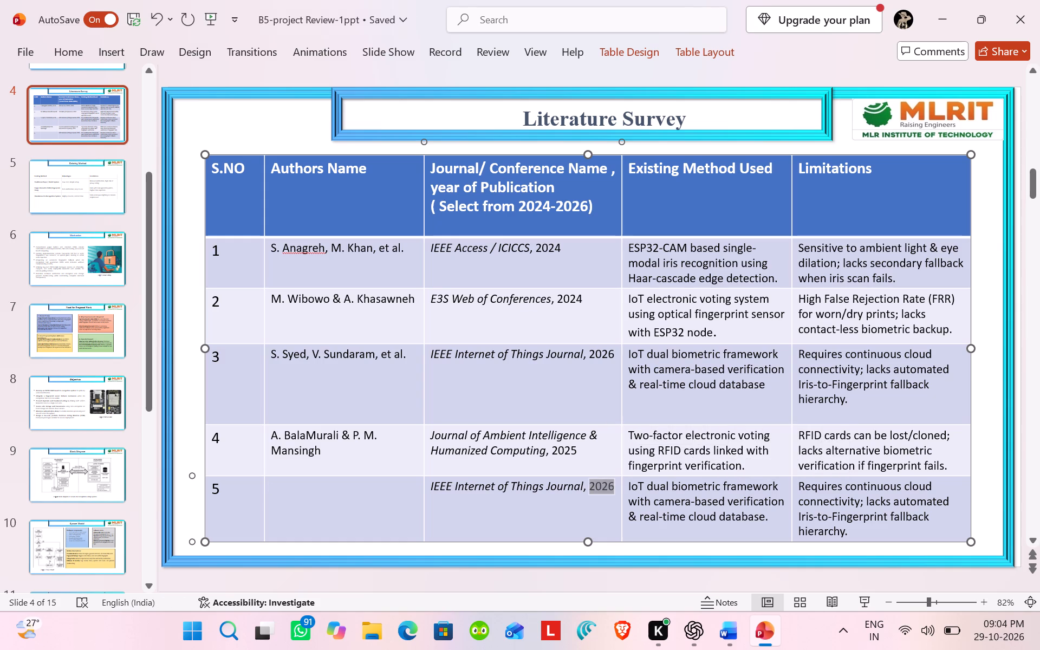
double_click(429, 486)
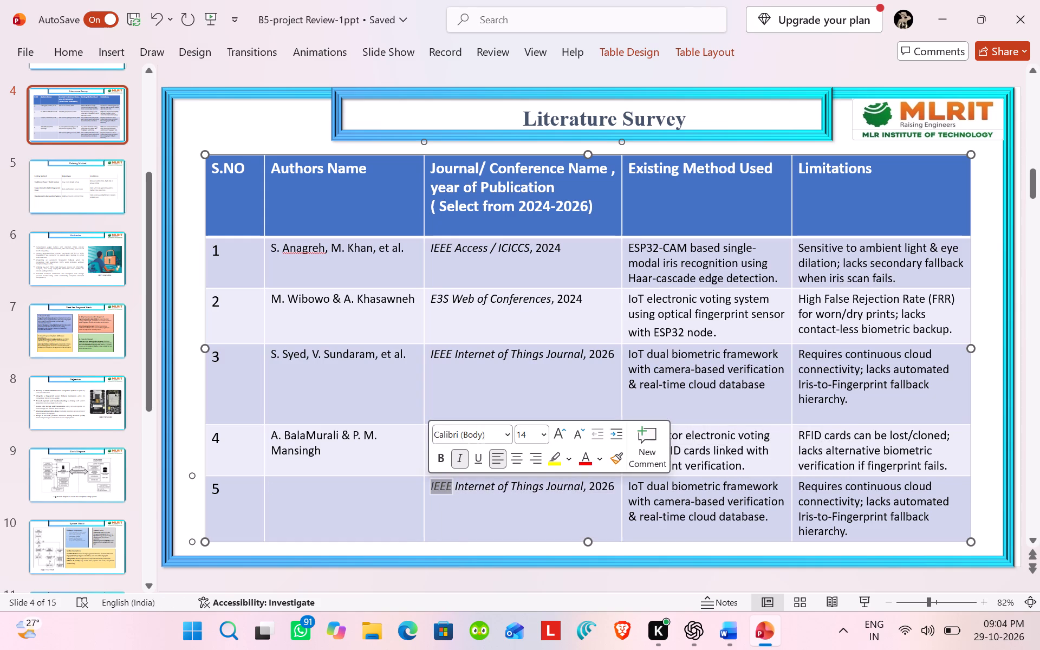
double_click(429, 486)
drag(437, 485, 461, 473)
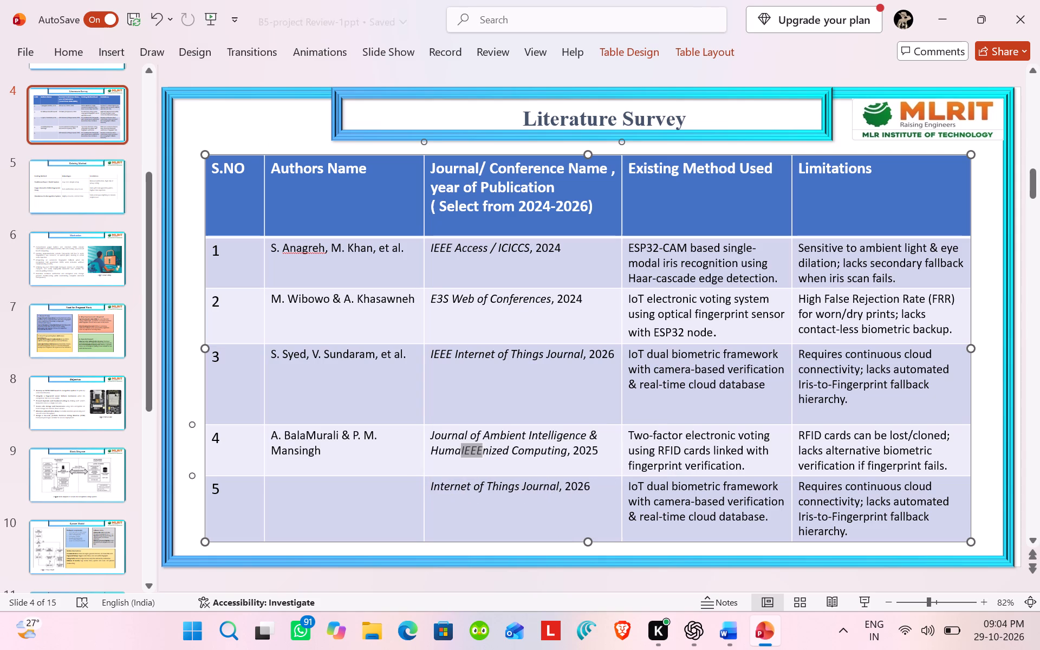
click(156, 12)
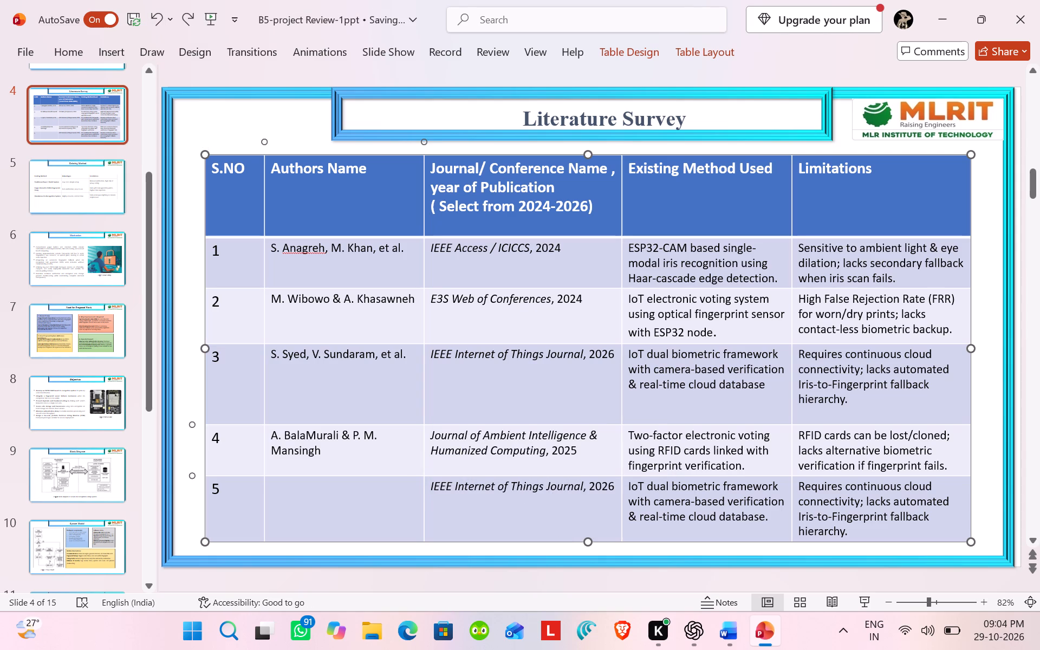
Clear the journal entry, existing method and limitations text from row 5 of the Literature Survey table.
drag(435, 489, 613, 496)
key(BackSpace)
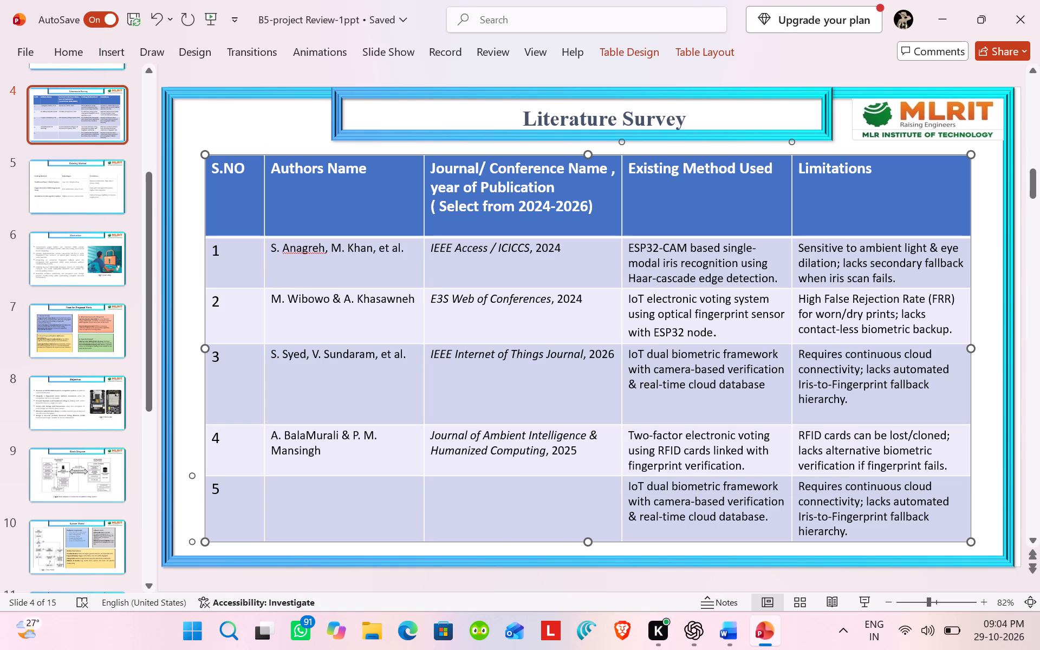
drag(632, 487, 755, 531)
key(BackSpace)
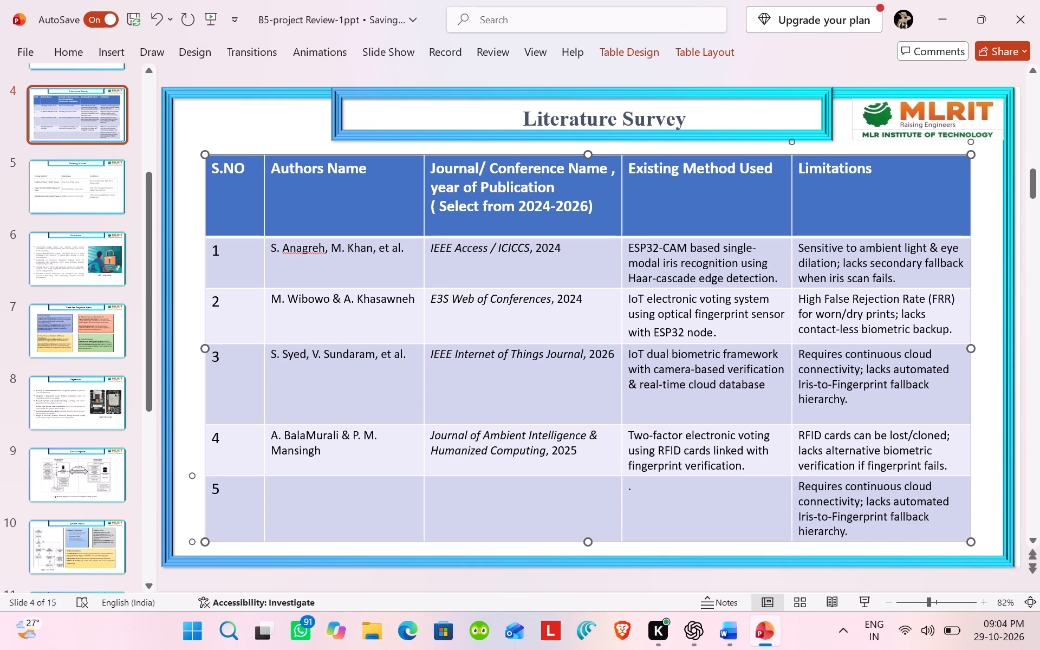
drag(801, 491, 856, 543)
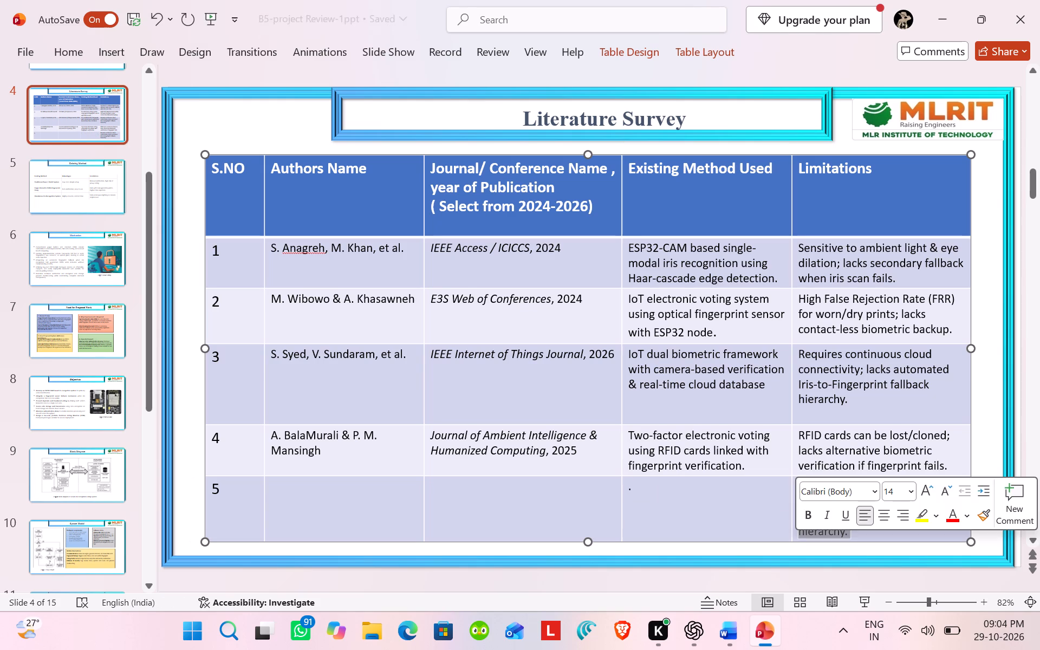
key(BackSpace)
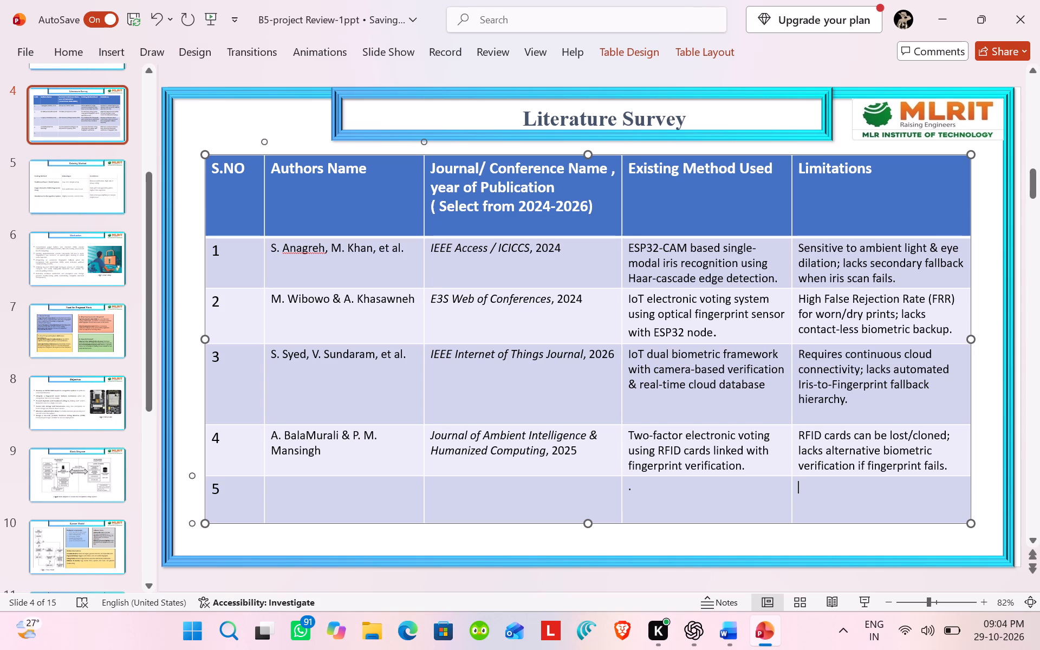
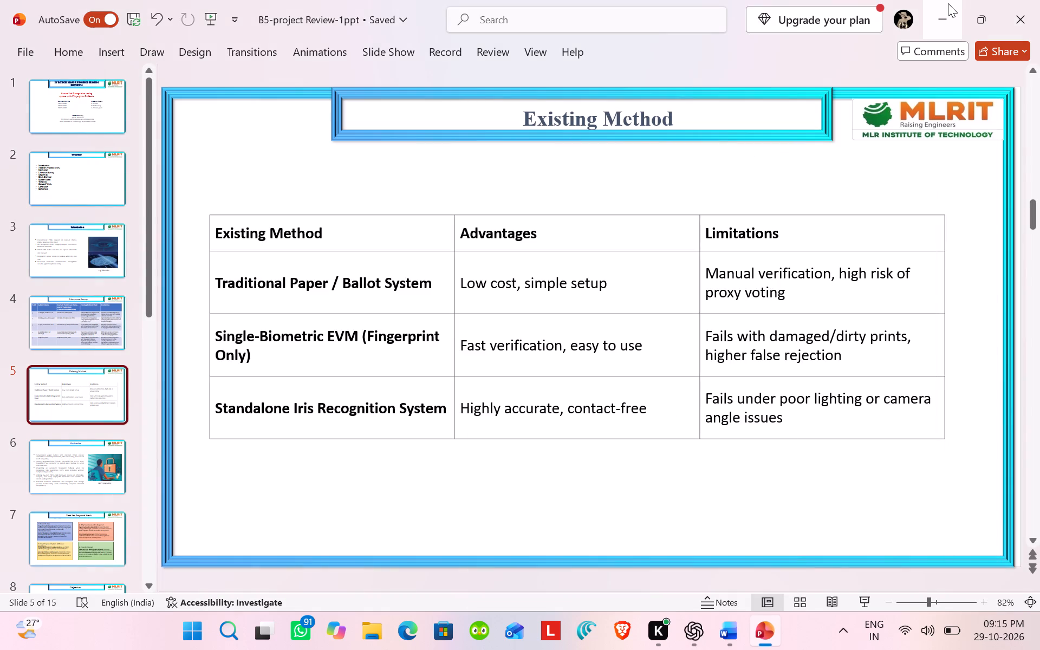
click(21, 44)
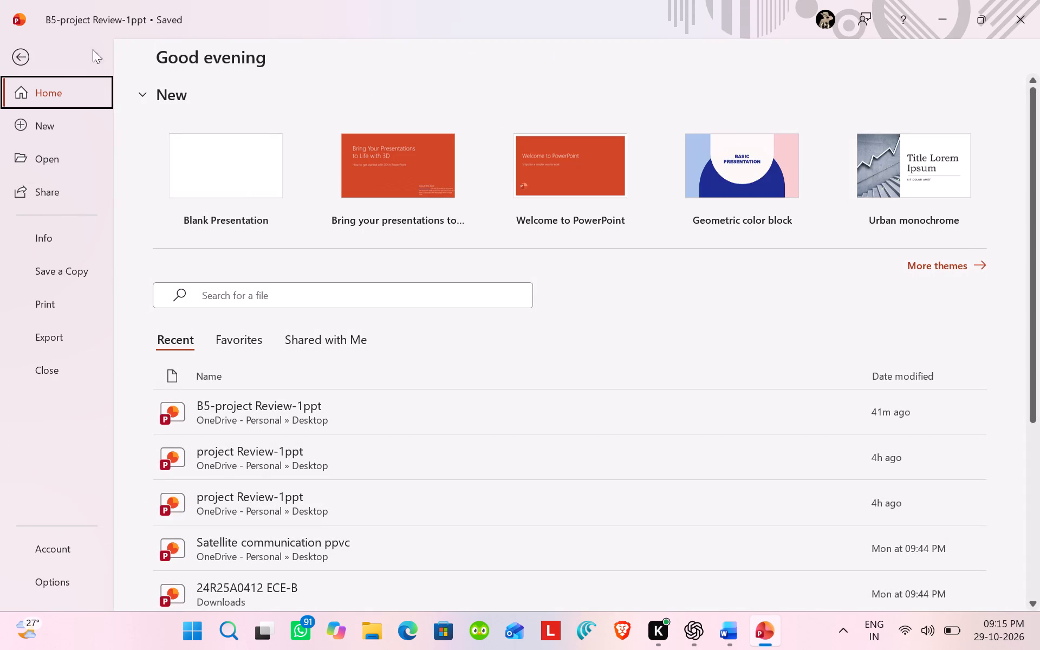
click(21, 55)
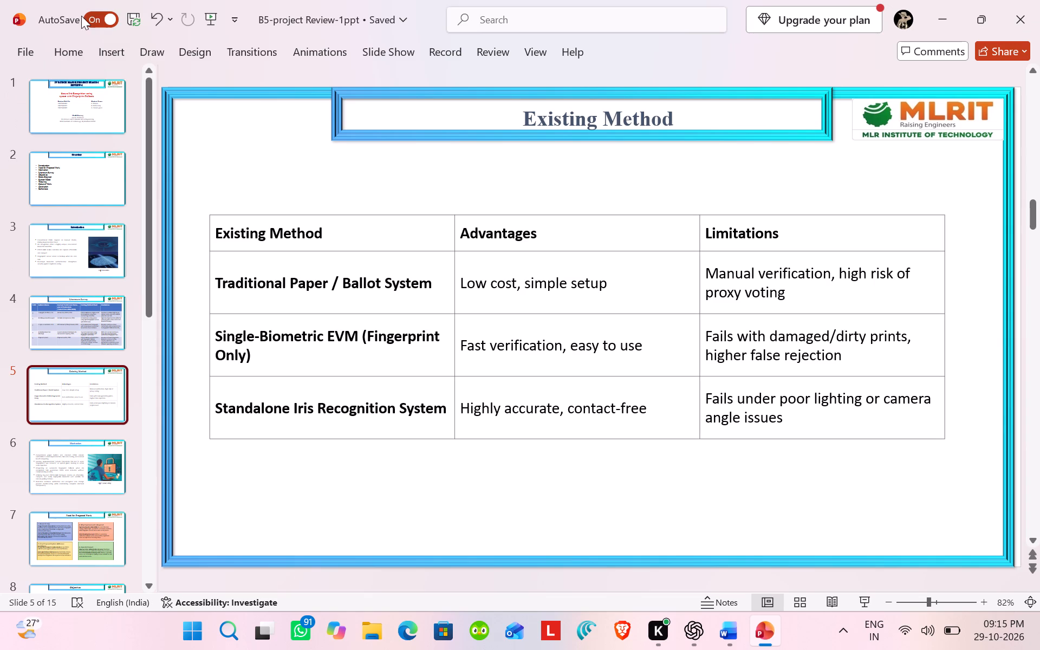
click(129, 20)
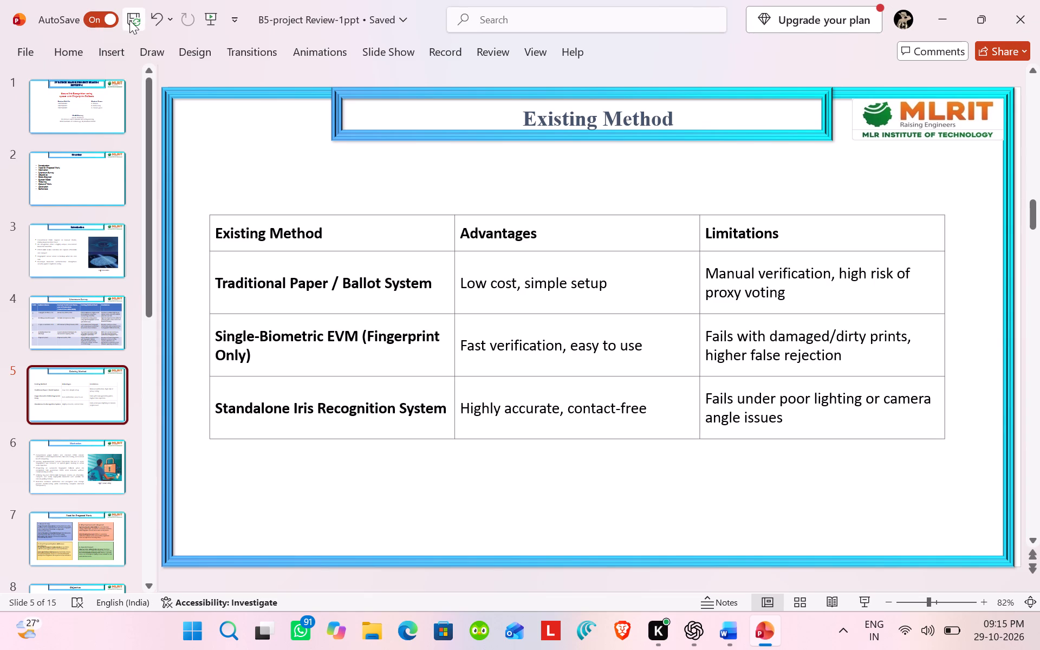
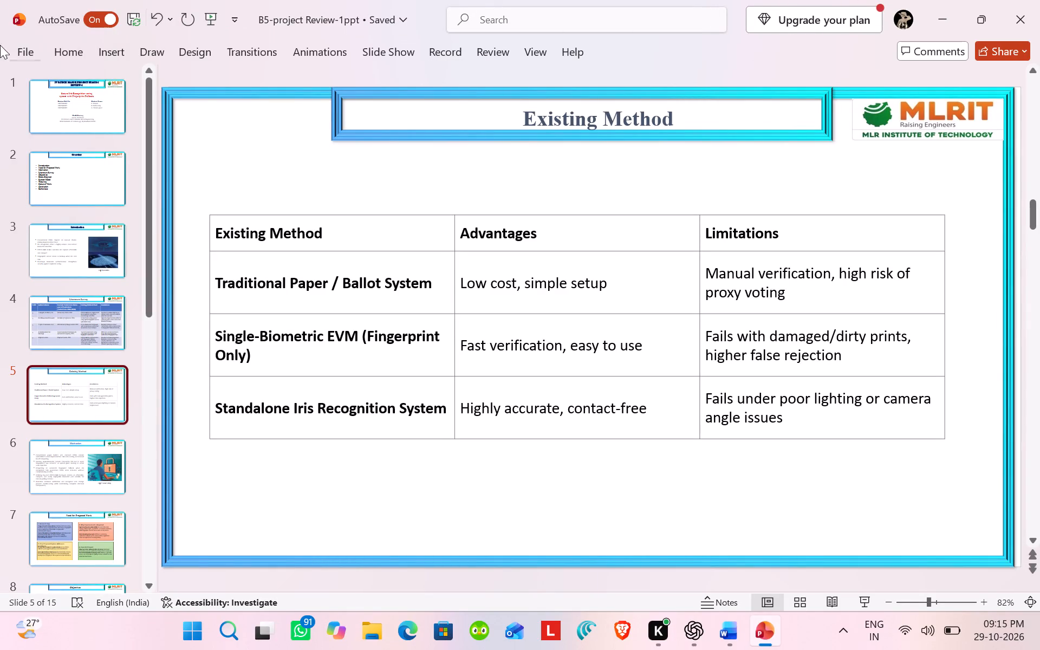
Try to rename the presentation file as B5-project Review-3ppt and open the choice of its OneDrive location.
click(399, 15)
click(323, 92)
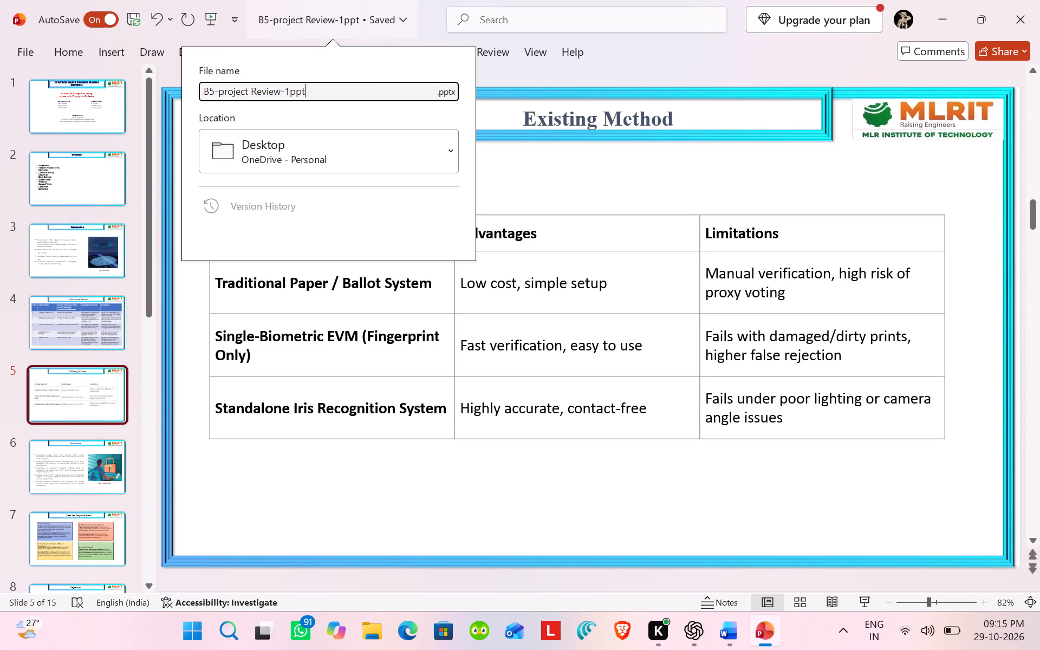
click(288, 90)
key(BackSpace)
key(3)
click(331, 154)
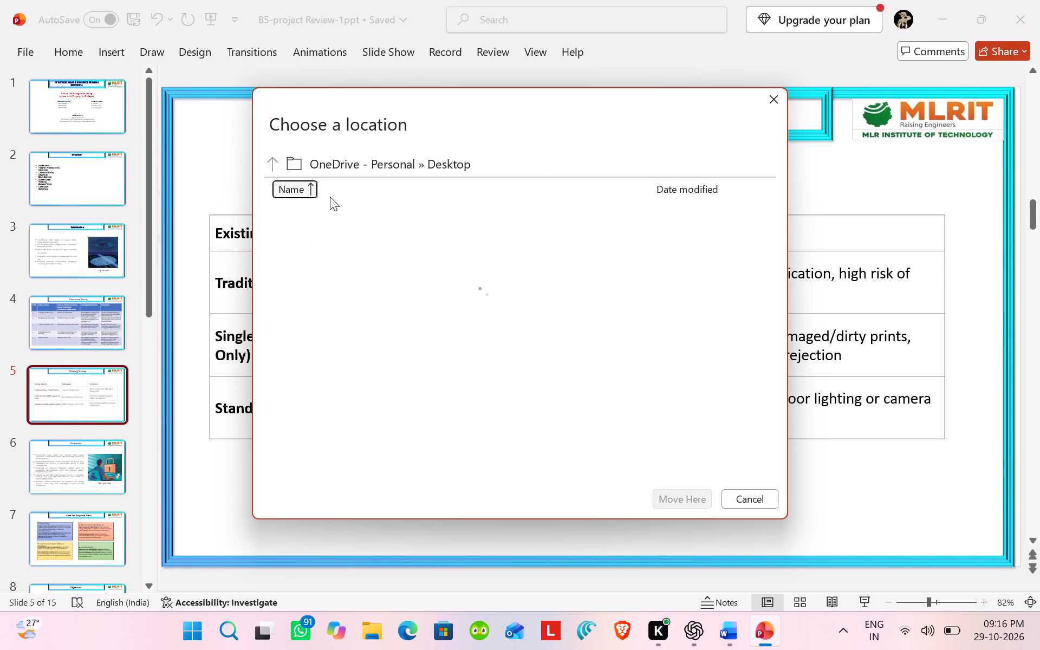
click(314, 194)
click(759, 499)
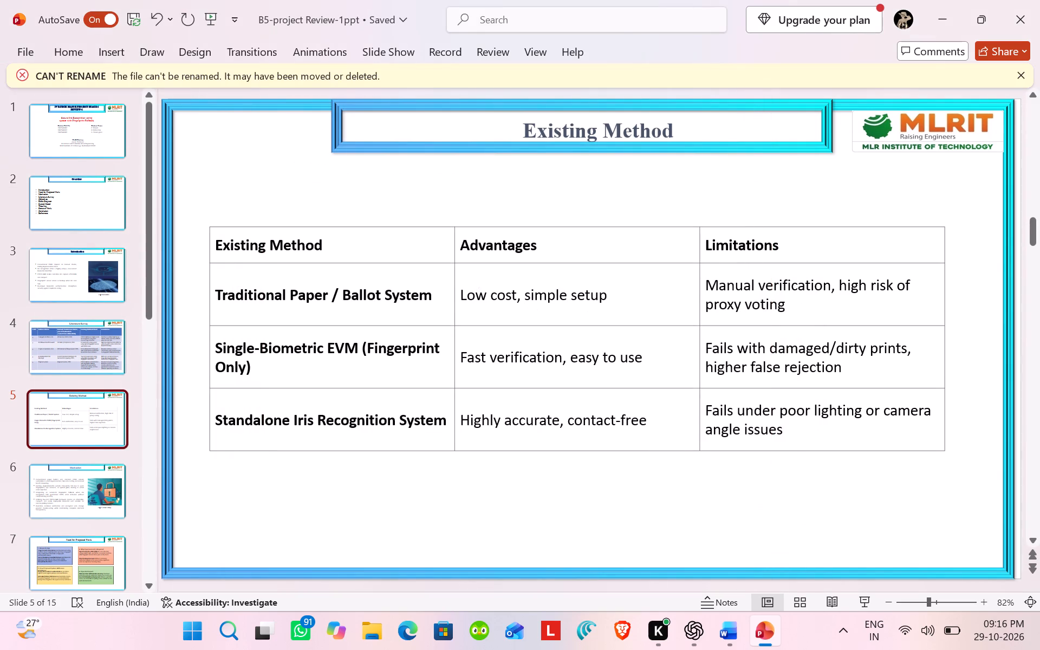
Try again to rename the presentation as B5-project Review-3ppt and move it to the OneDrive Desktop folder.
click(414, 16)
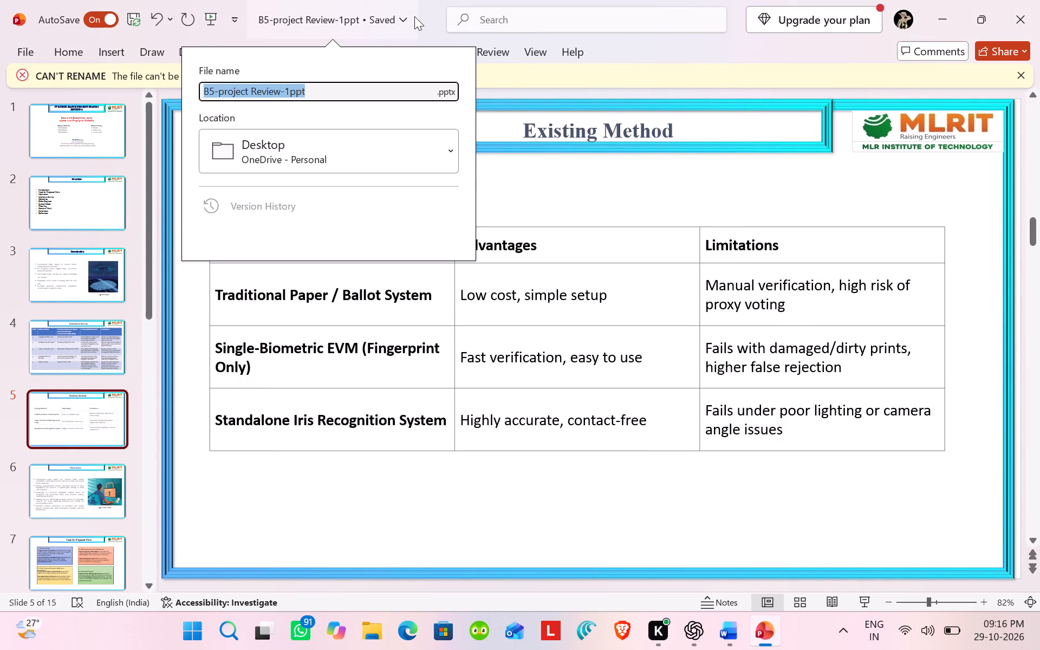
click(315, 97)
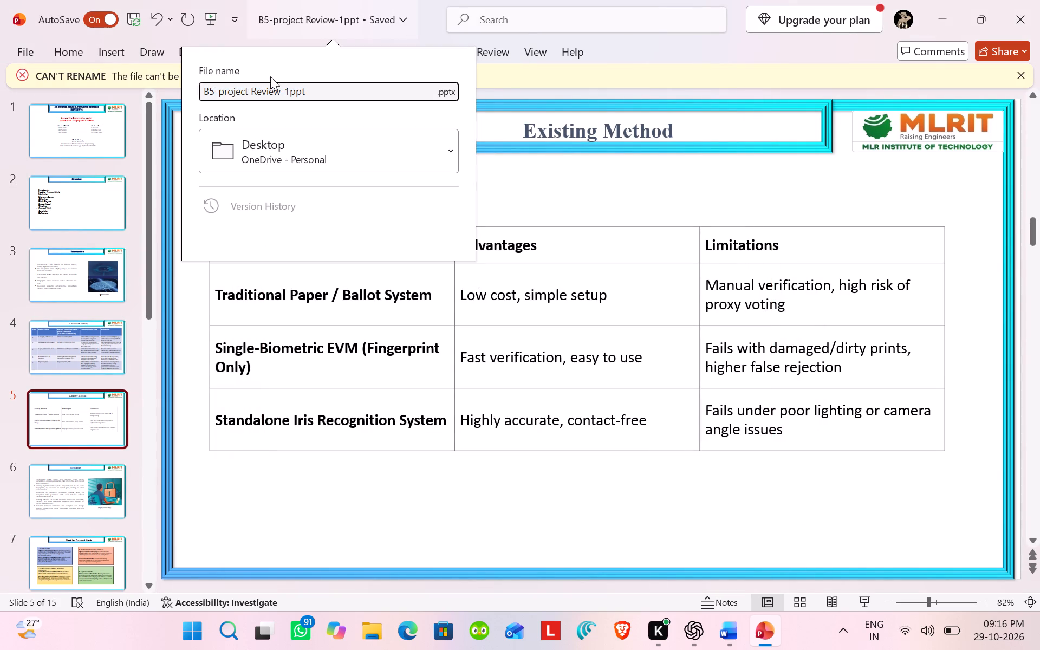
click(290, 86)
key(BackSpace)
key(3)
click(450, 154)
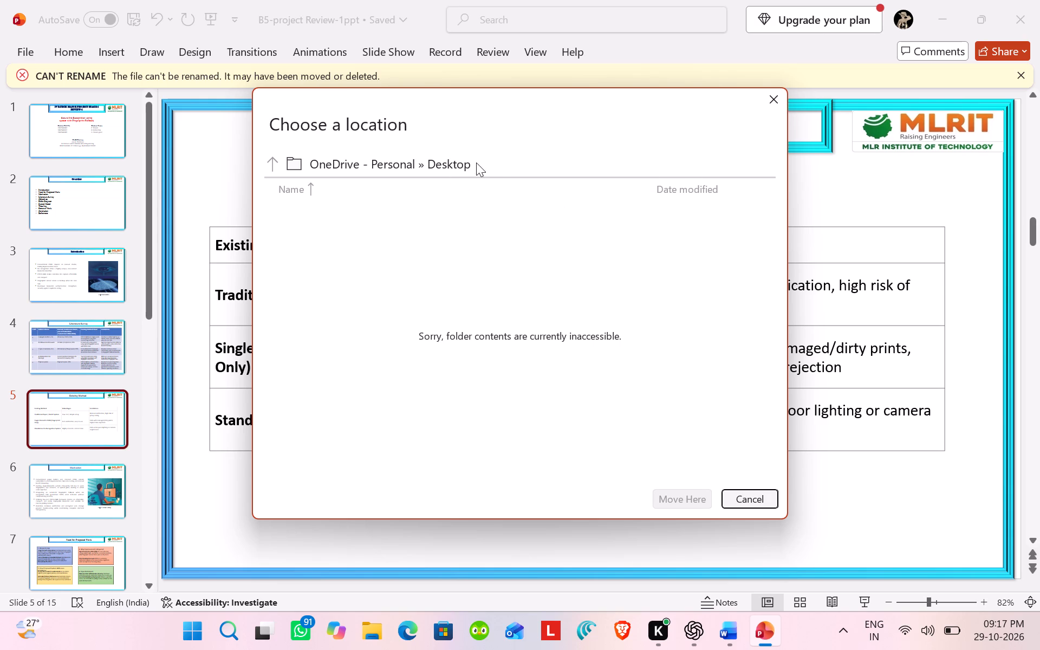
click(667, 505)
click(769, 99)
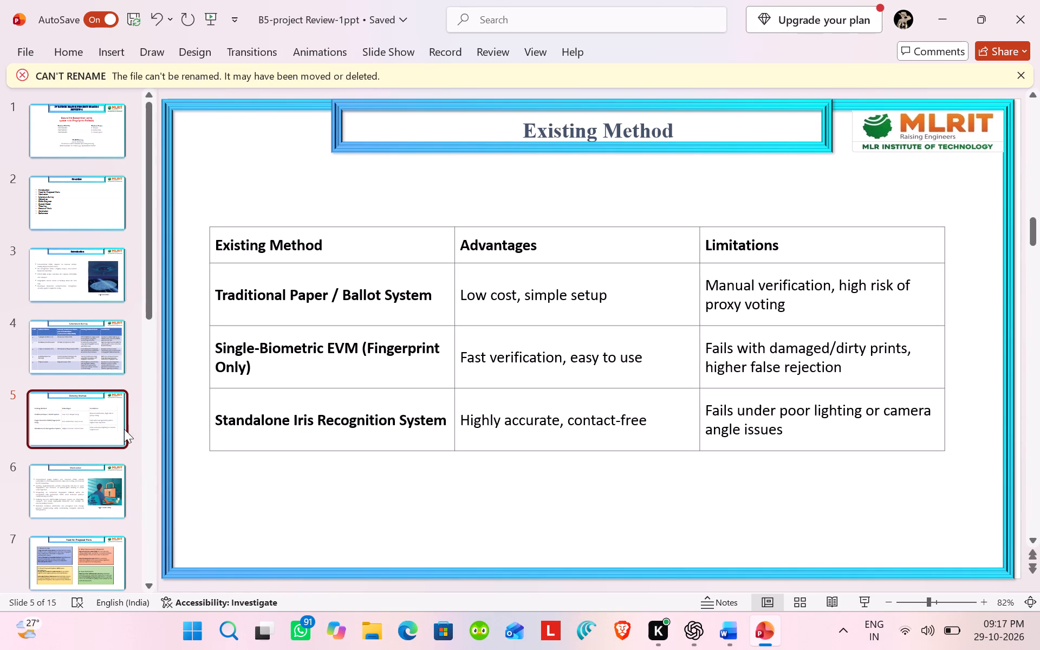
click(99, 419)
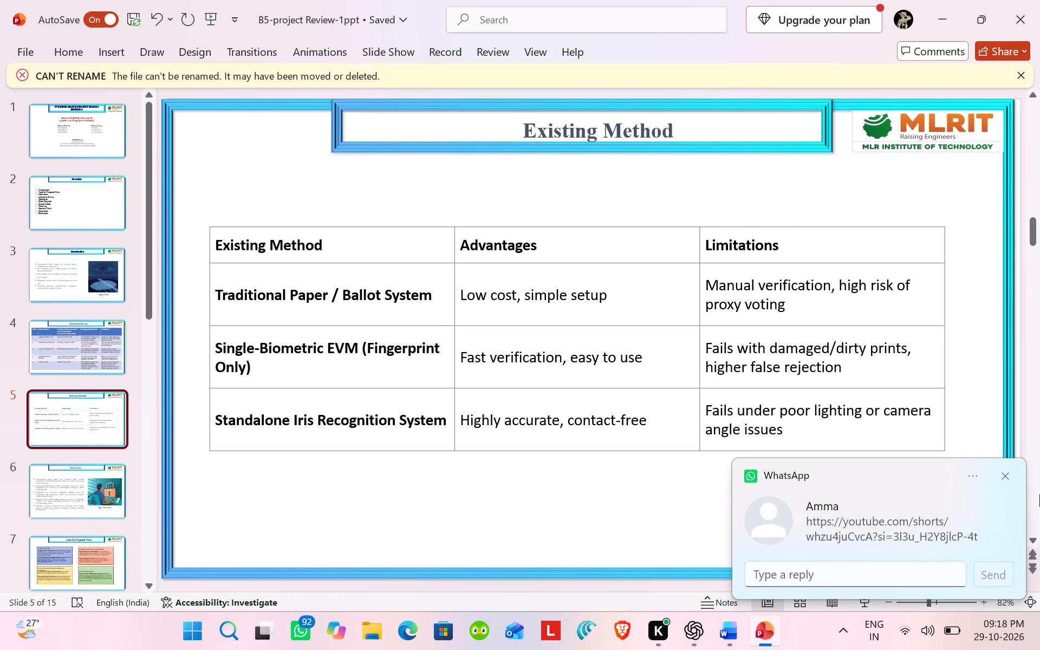
Dismiss the WhatsApp message notification covering part of the Existing Method slide.
click(1006, 479)
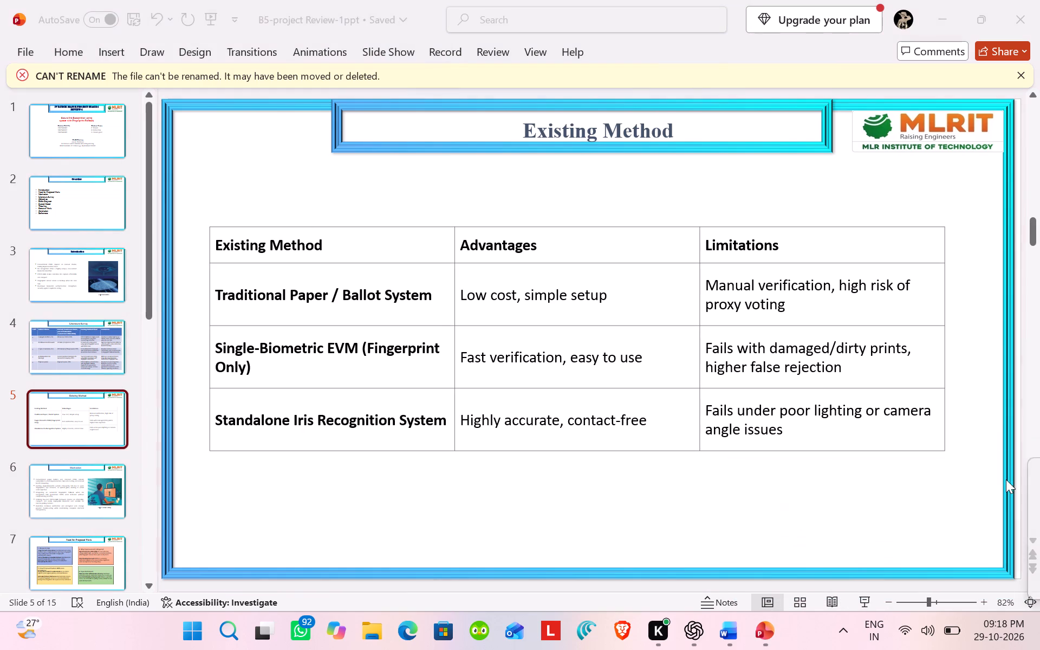
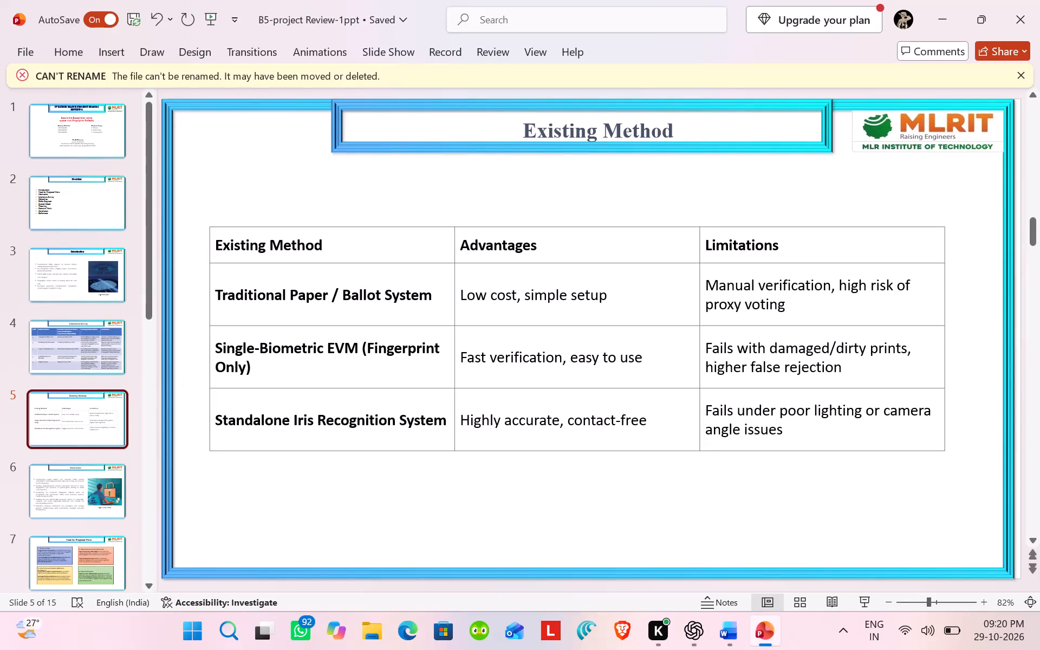
Look through slides 3 to 7 of the presentation, from Introduction to Need for Proposed Work.
click(91, 291)
click(106, 331)
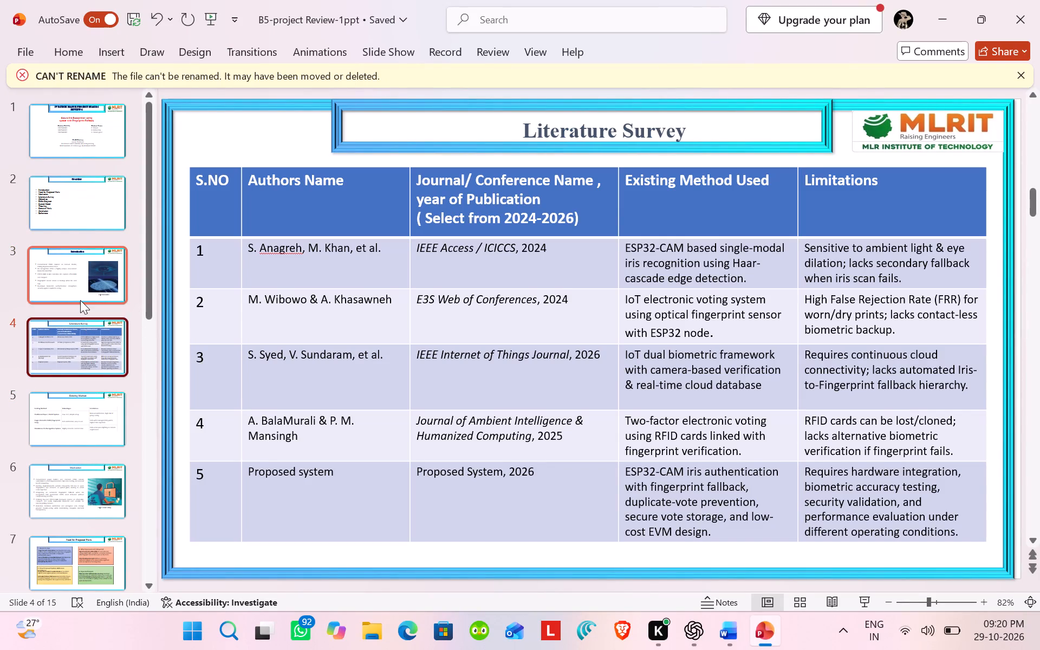
click(80, 300)
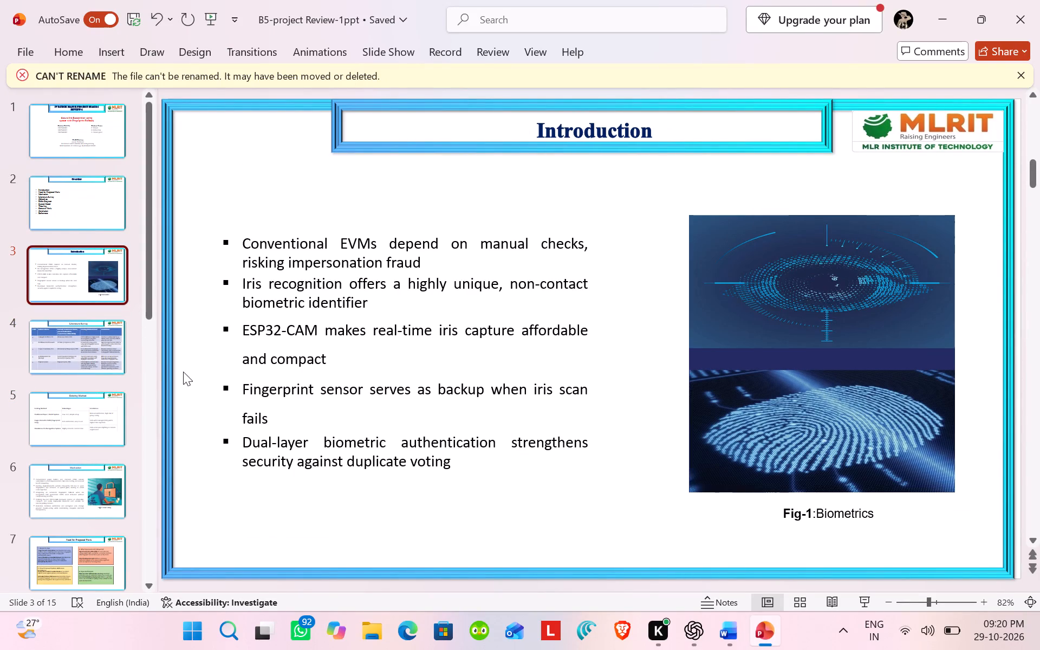
click(121, 409)
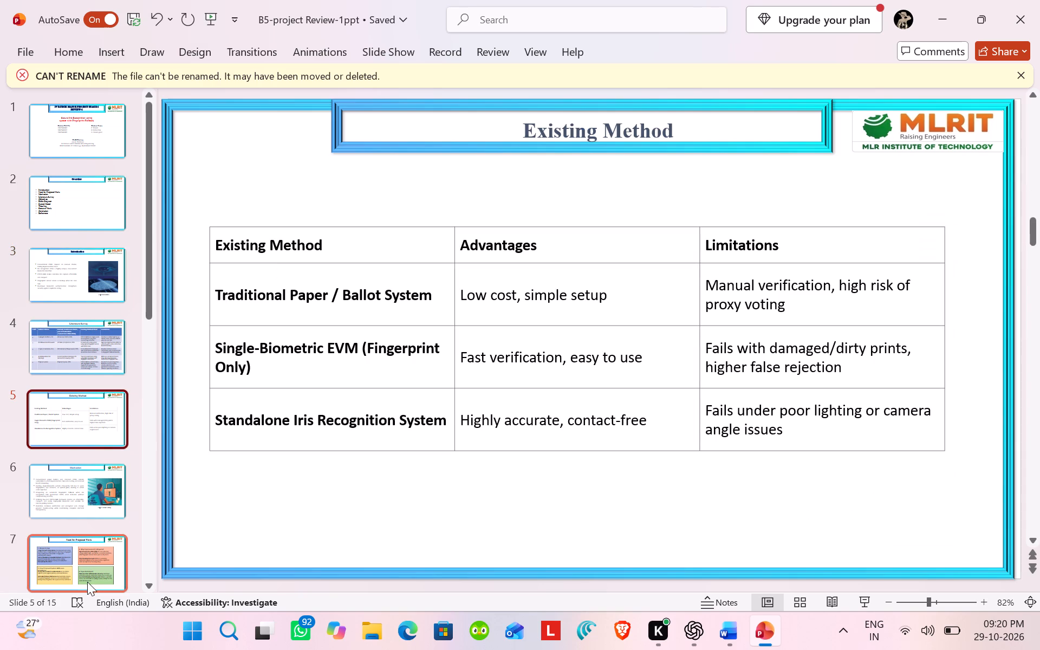
click(74, 487)
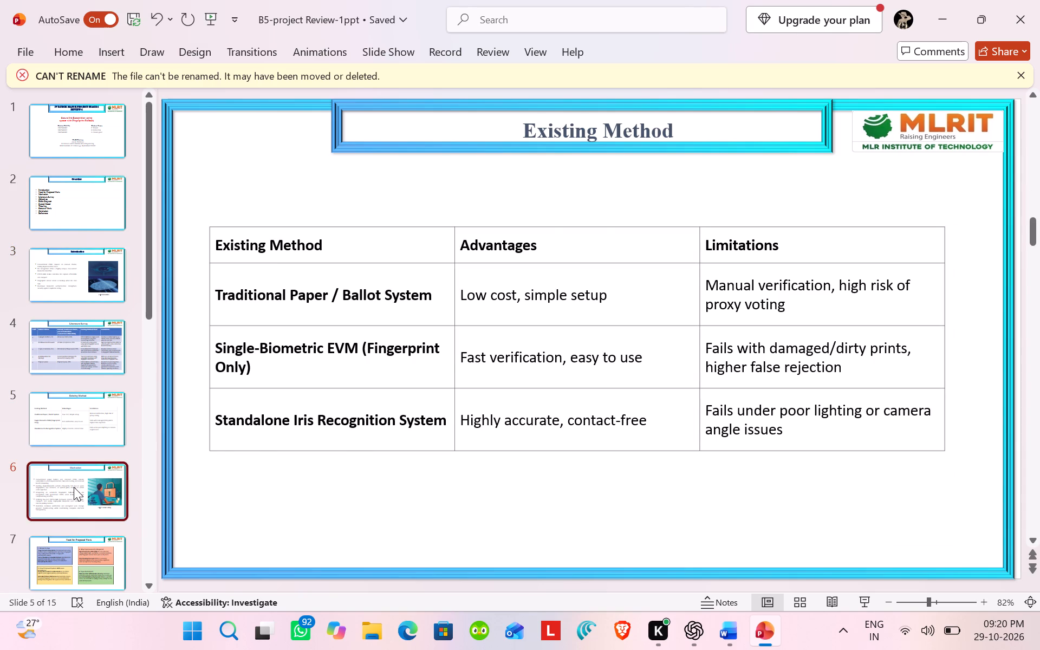
click(98, 575)
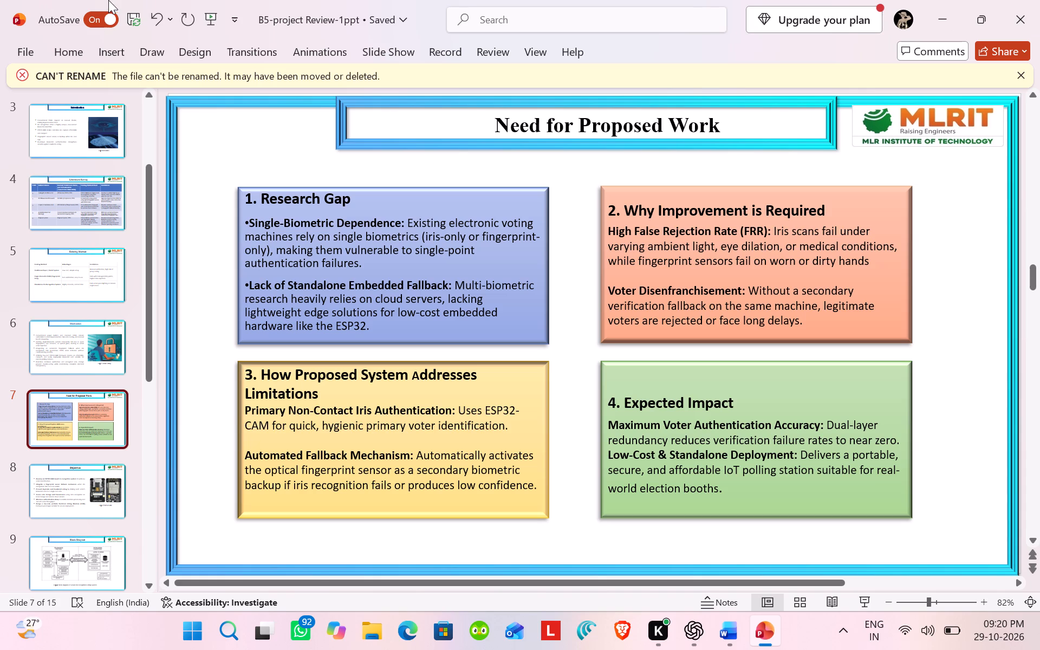
Save the B5-project presentation.
click(138, 13)
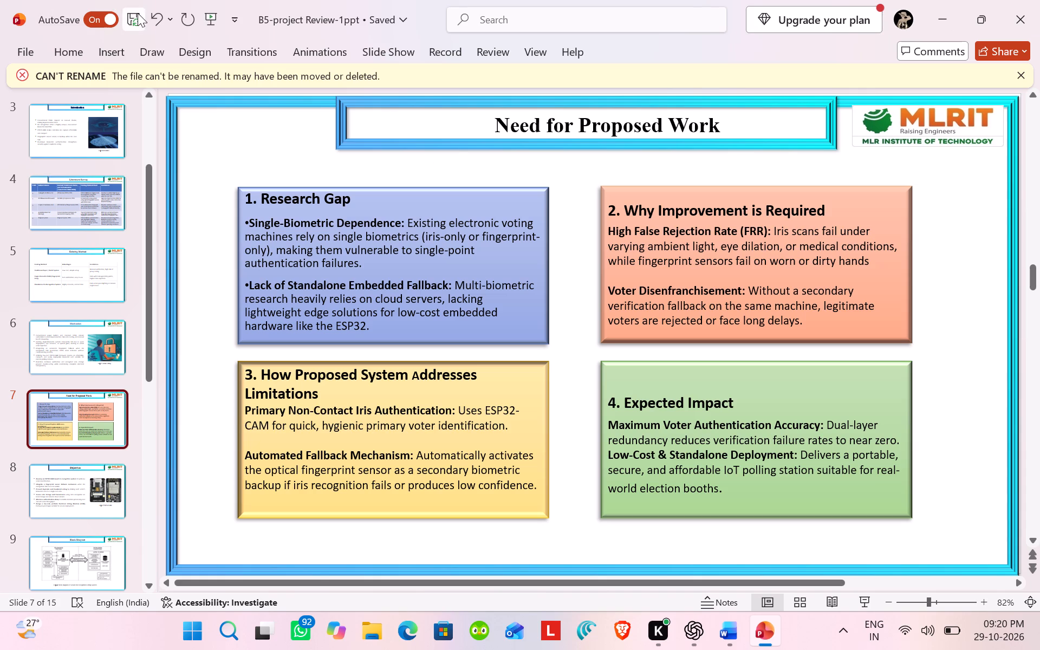
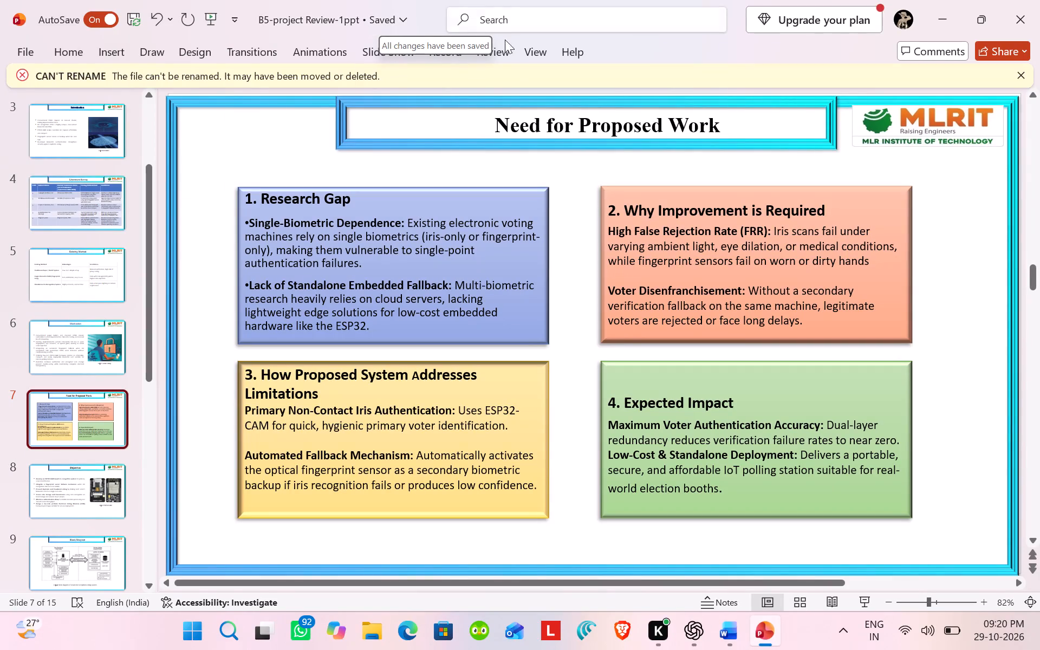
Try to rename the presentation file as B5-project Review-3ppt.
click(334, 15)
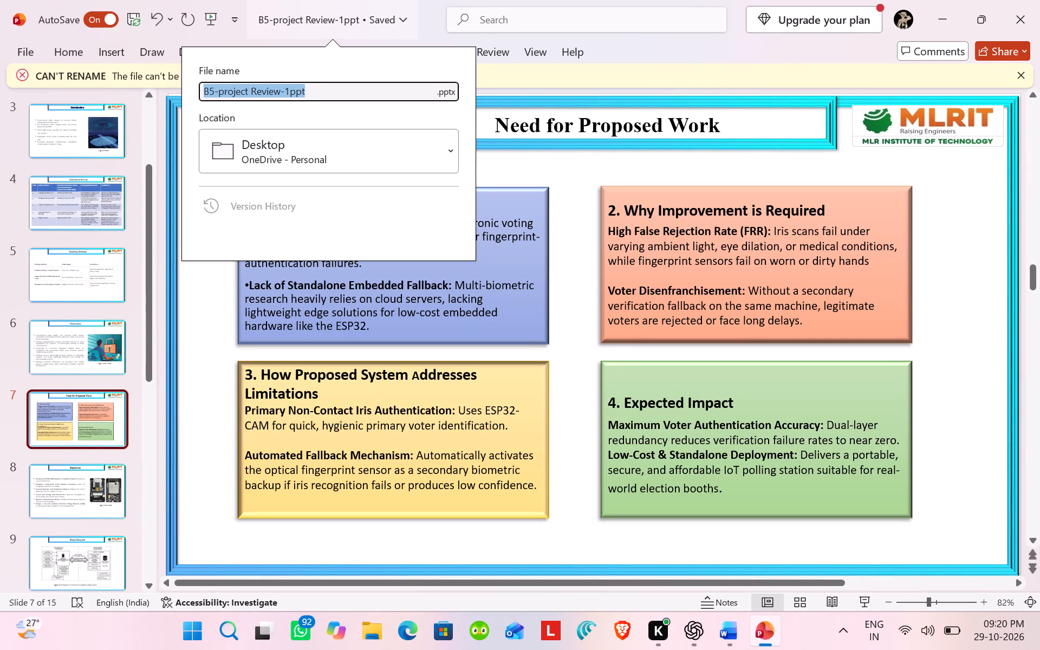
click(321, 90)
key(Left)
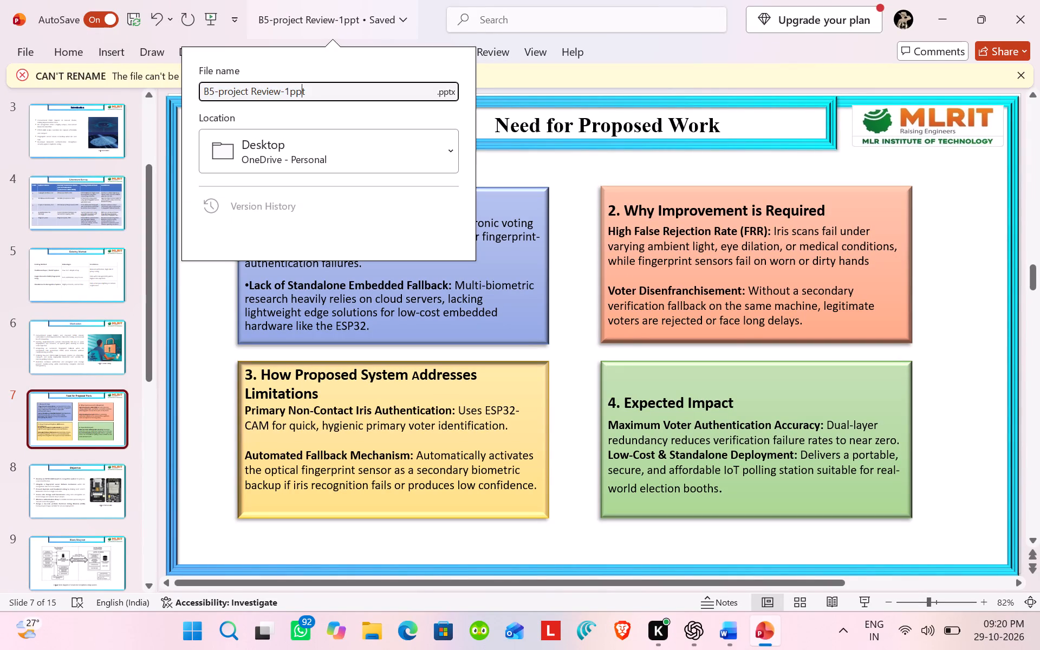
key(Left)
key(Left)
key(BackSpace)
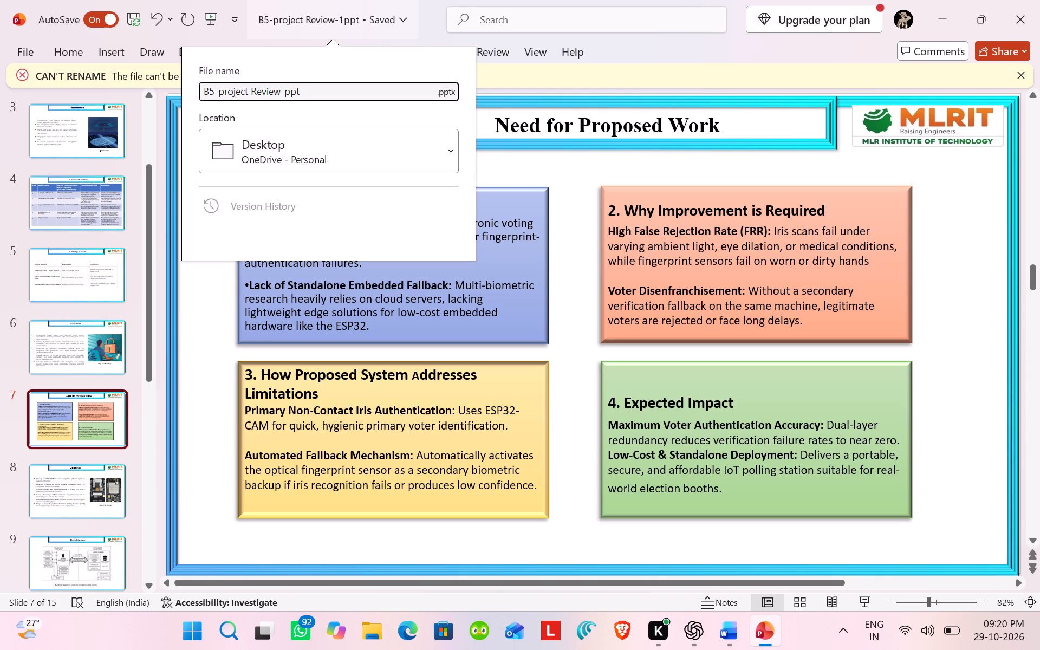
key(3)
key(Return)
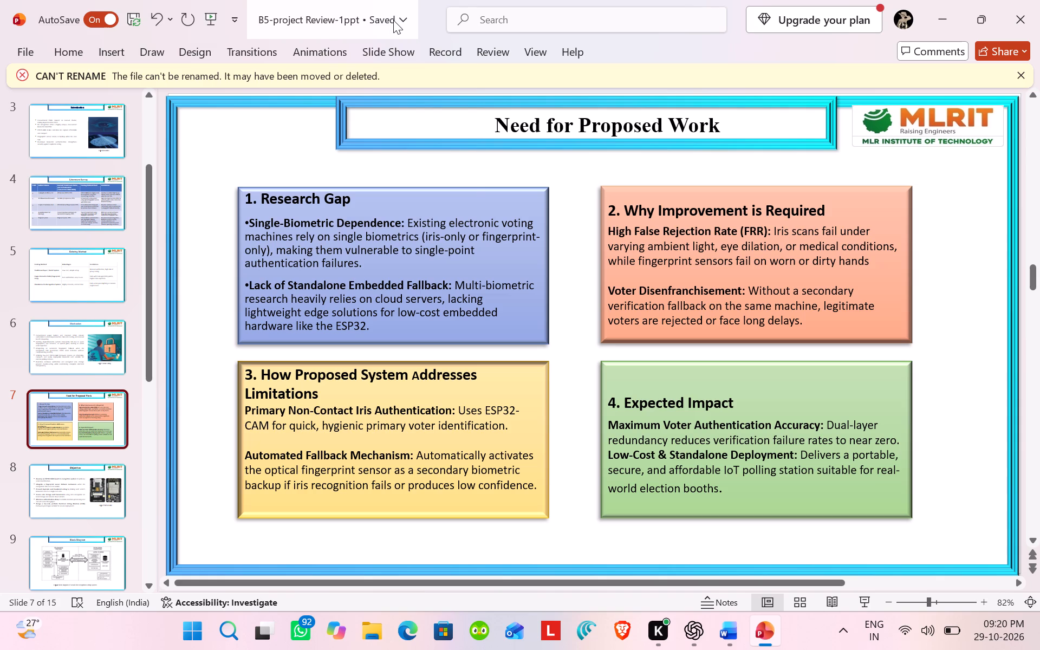
Try to rename the presentation as B5-project Review-3ppt, choosing the OneDrive - Personal Desktop folder as its location.
click(393, 20)
click(307, 93)
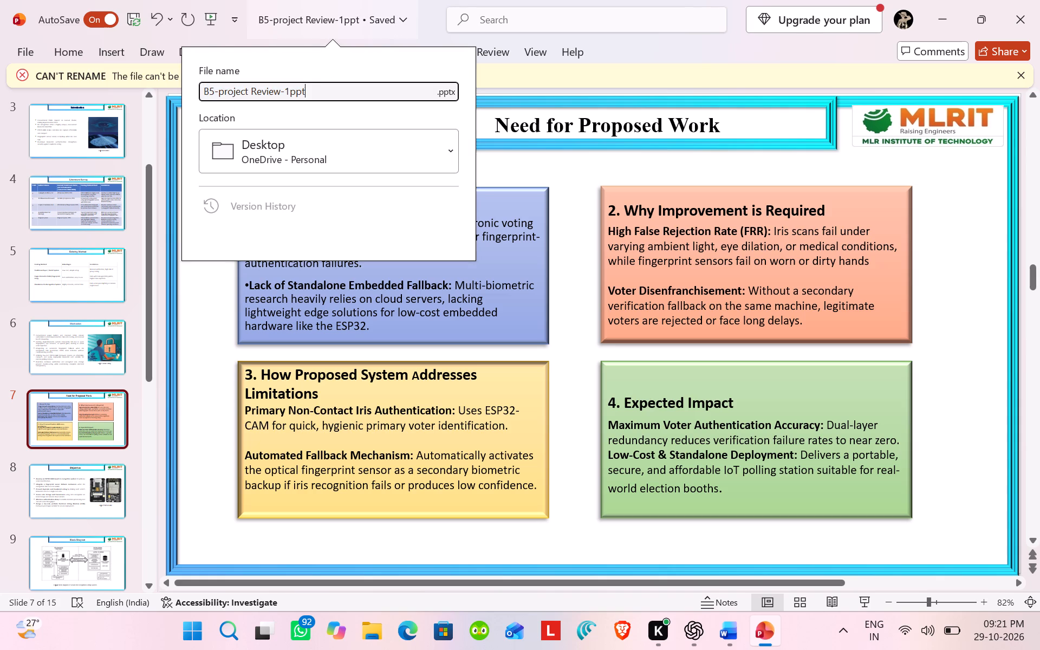
key(Left)
key(Left)
key(Left)
key(BackSpace)
key(3)
click(313, 149)
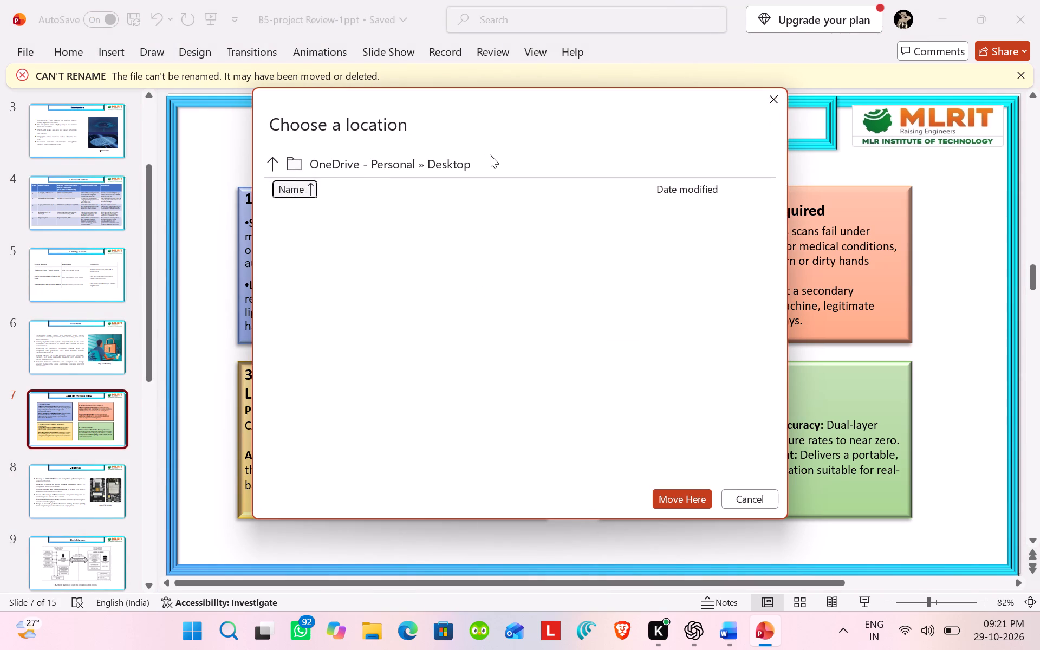
click(687, 498)
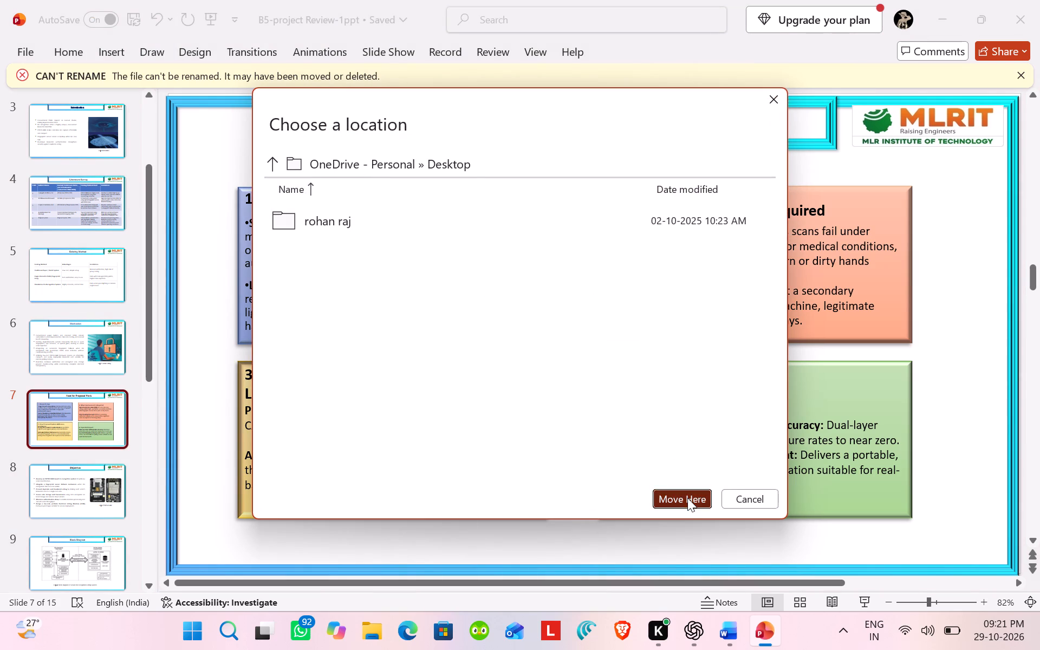
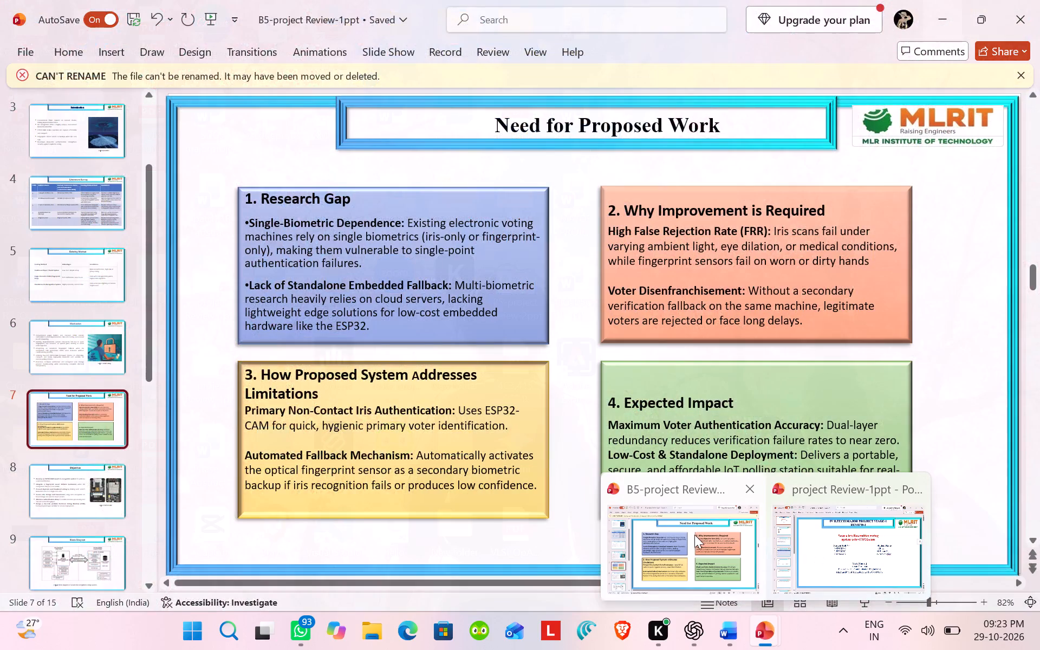
Save a copy of the B5-project presentation to the Downloads folder as B5-project Review-3ppt, then minimize its window.
click(692, 536)
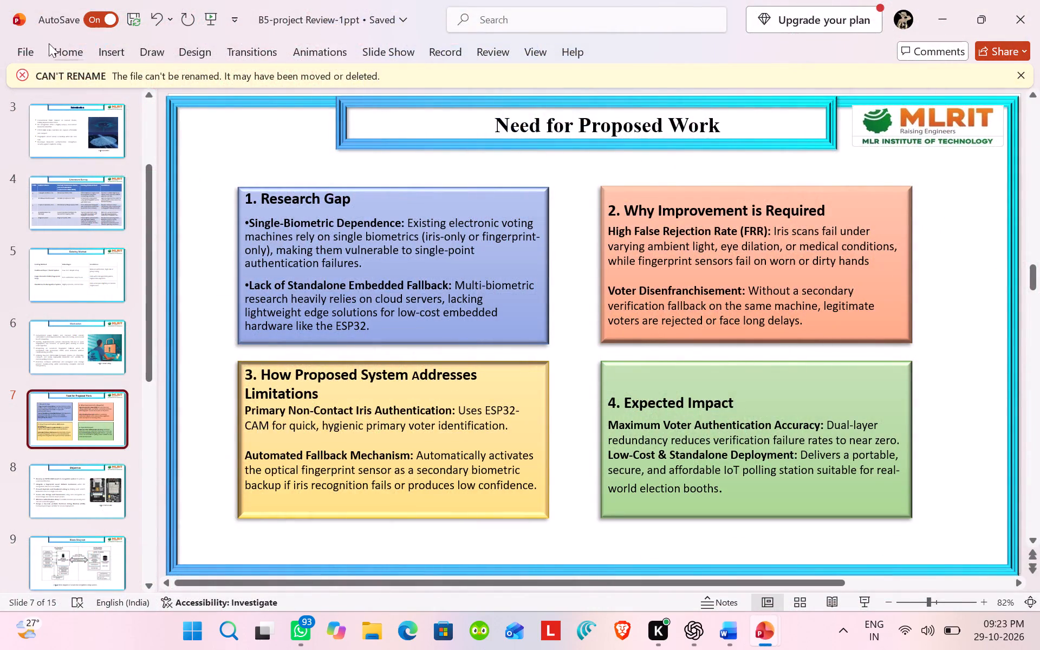
click(25, 45)
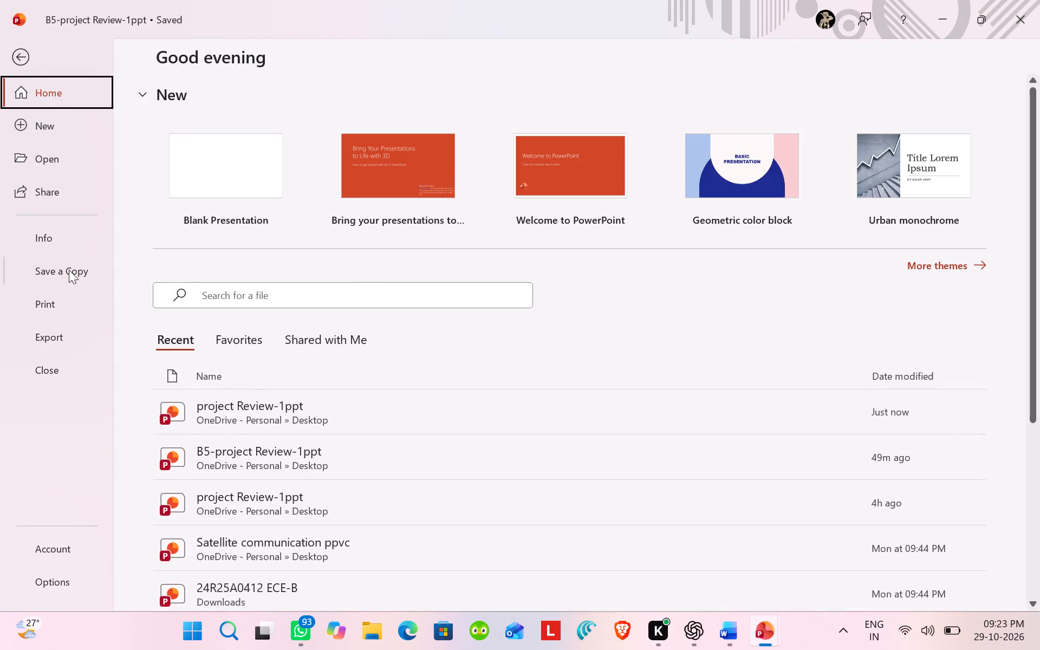
click(69, 270)
click(223, 339)
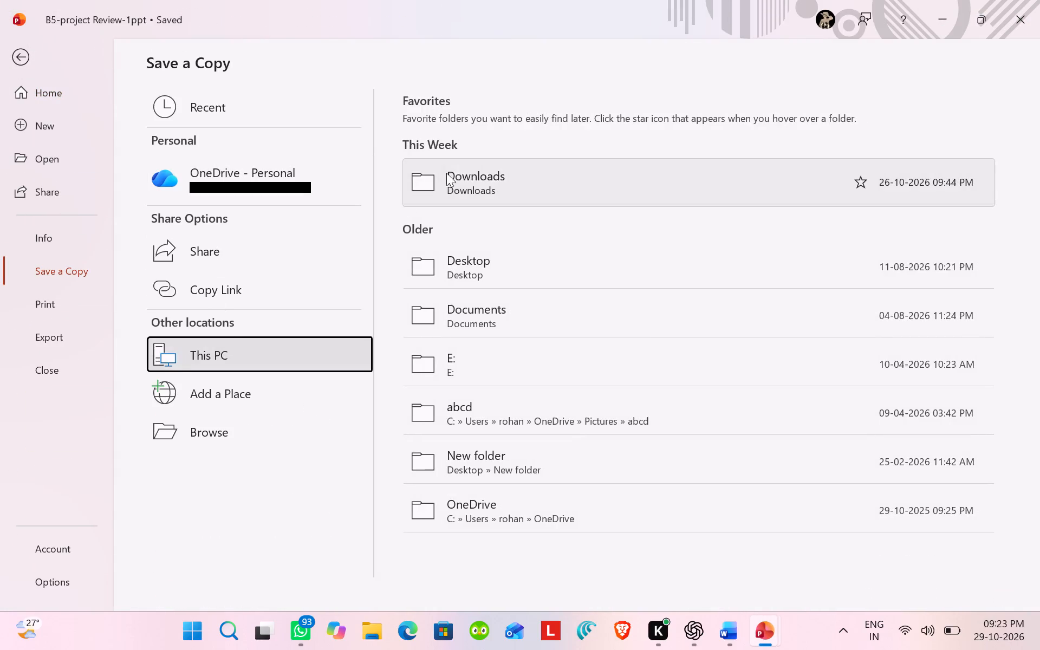
click(456, 171)
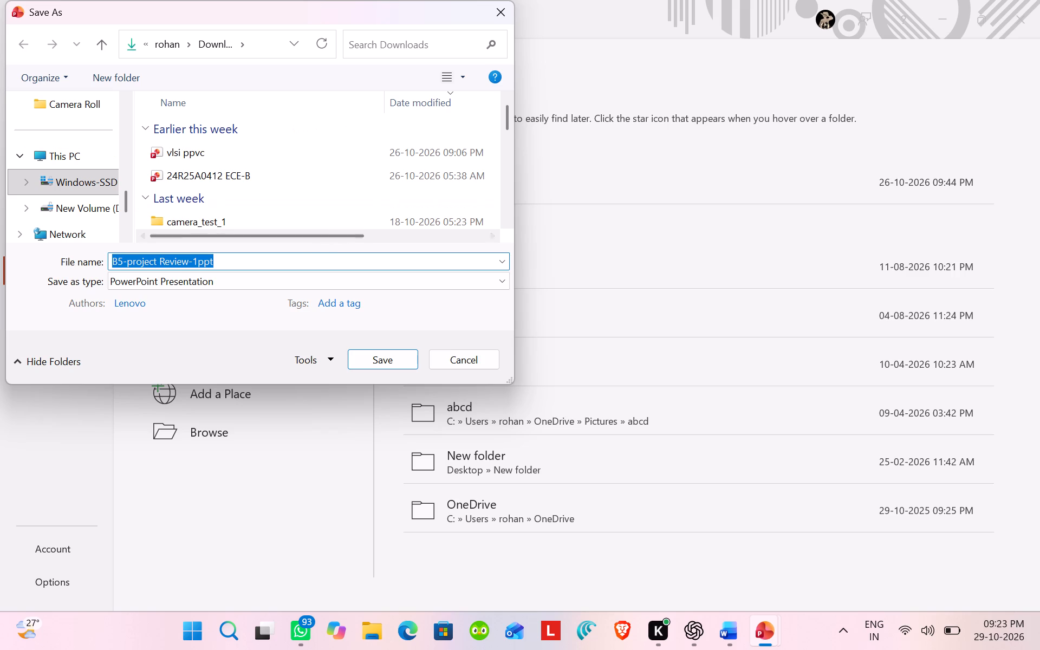
click(307, 257)
click(289, 257)
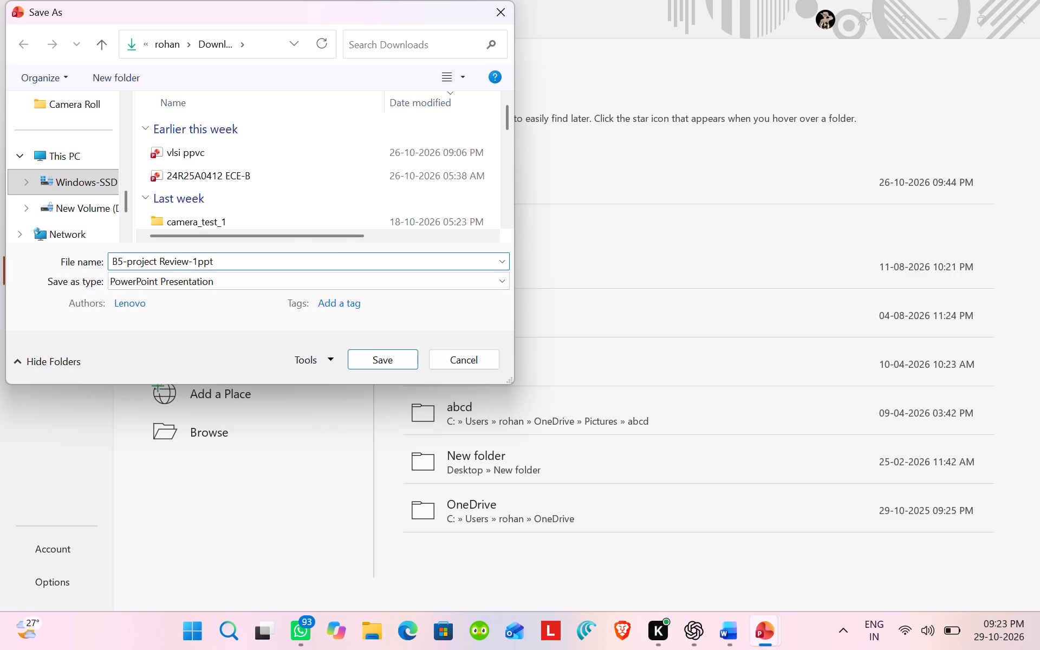
key(Left)
key(Left)
key(Left)
key(BackSpace)
key(3)
click(353, 361)
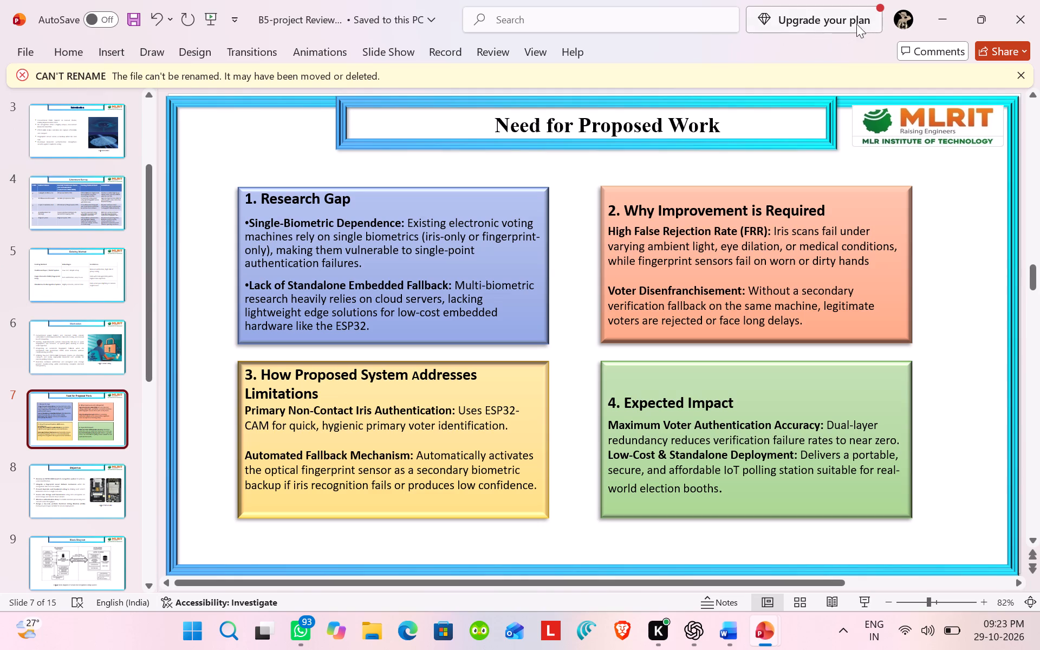
click(943, 24)
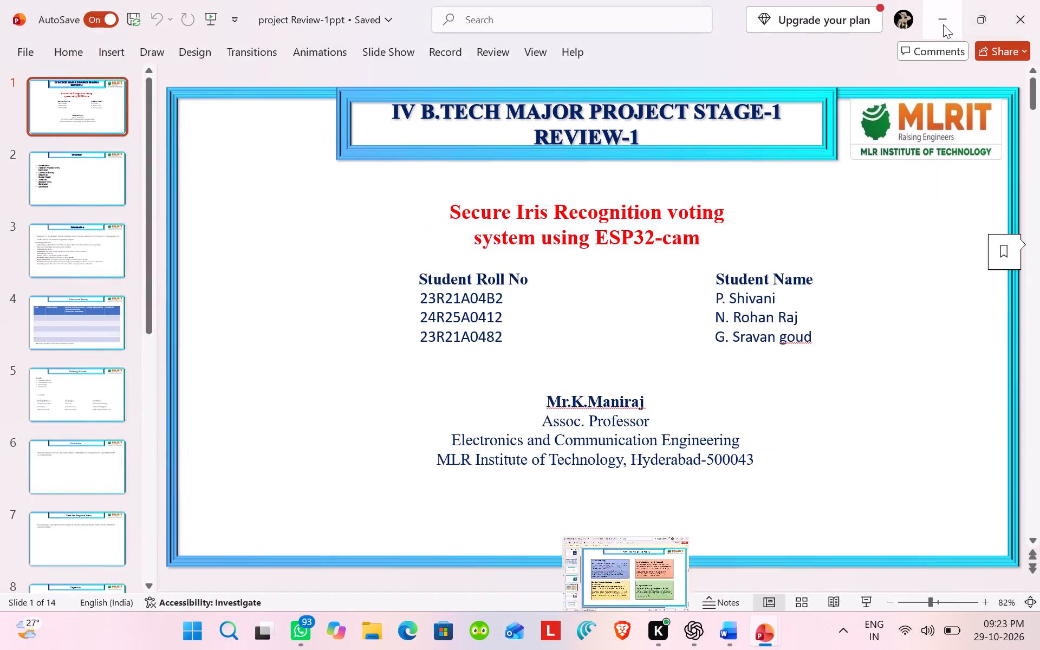
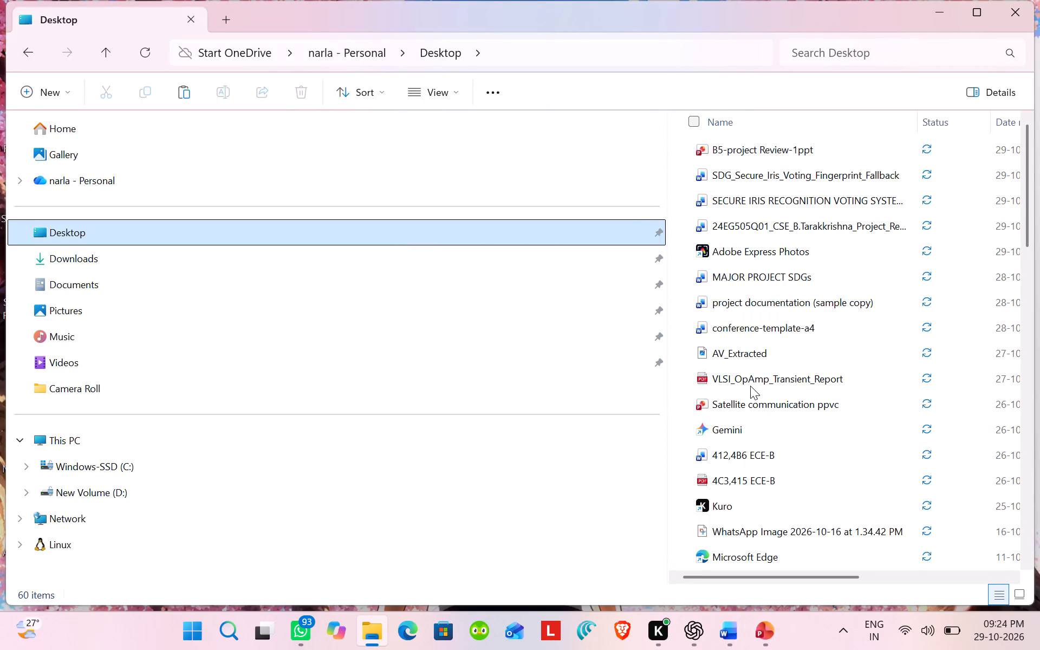
Look for the saved review presentation among the Desktop files, searching the personal OneDrive folder for "review" and checking the matching files.
scroll(781, 349, down, 13)
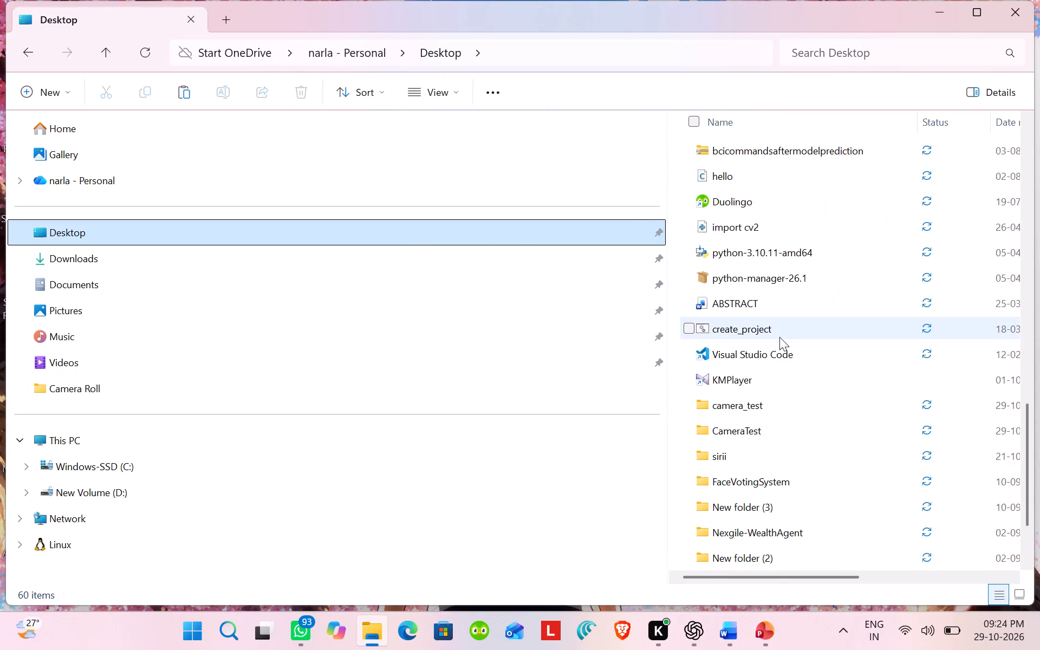
scroll(779, 337, down, 5)
click(434, 185)
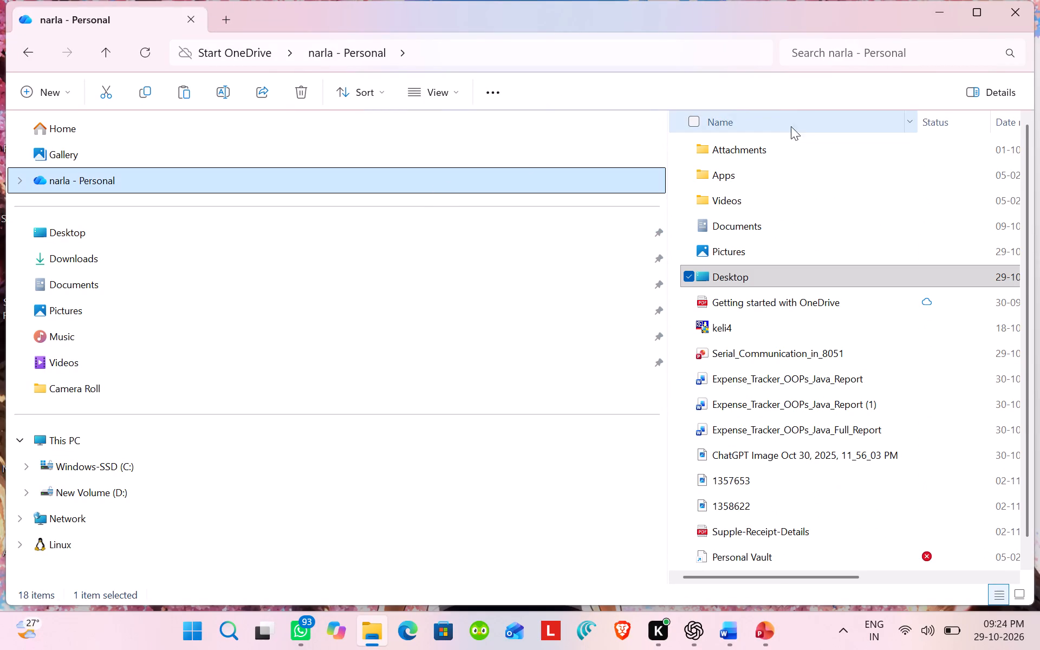
click(882, 62)
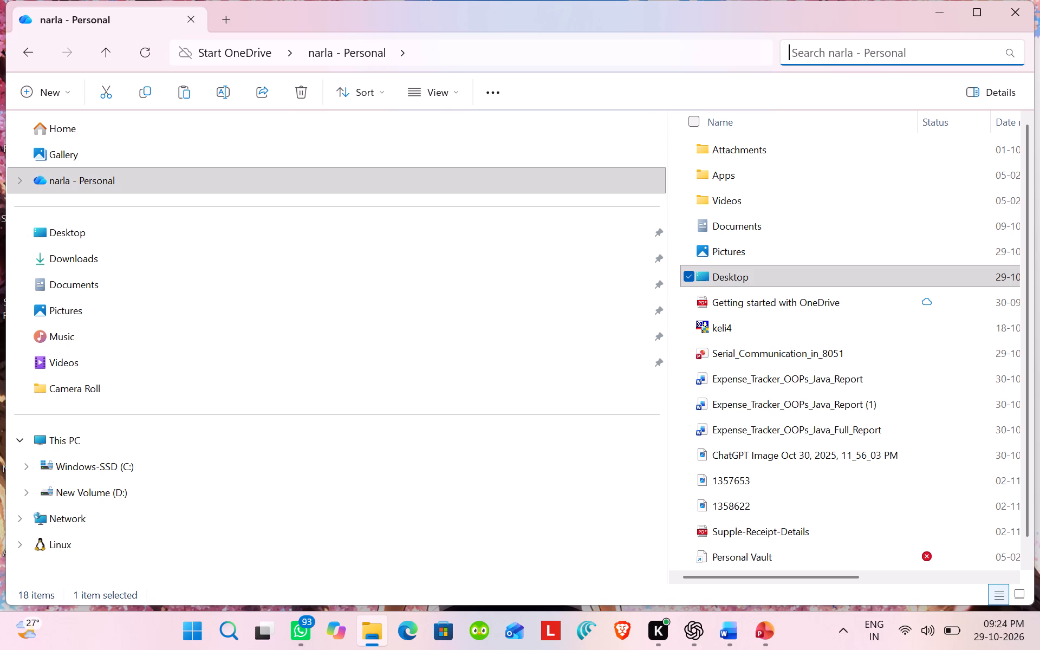
text(re)
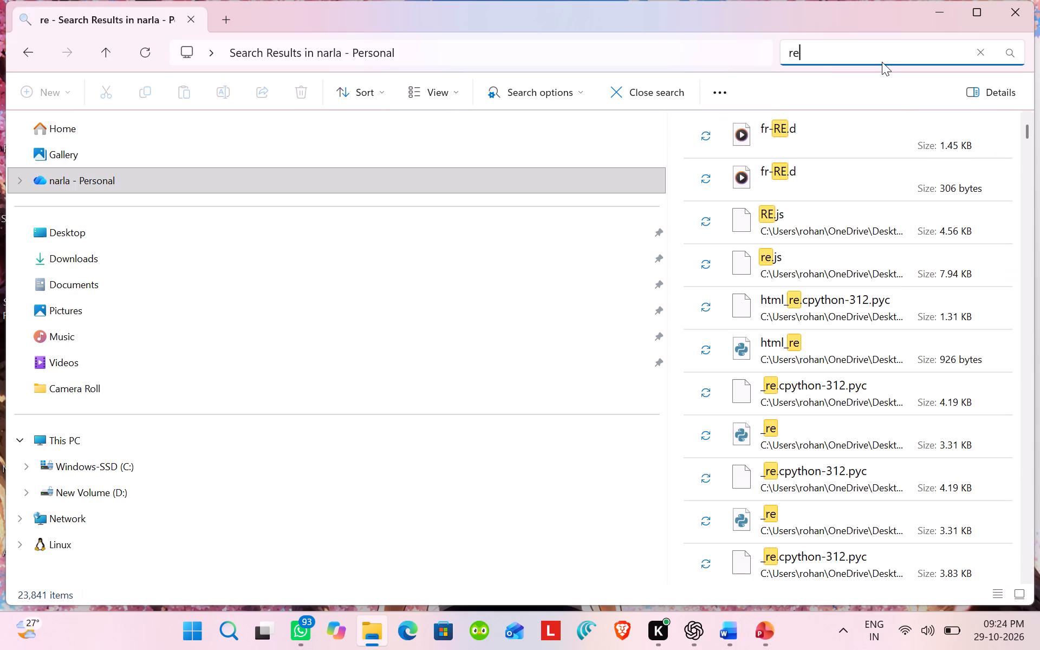
text(view)
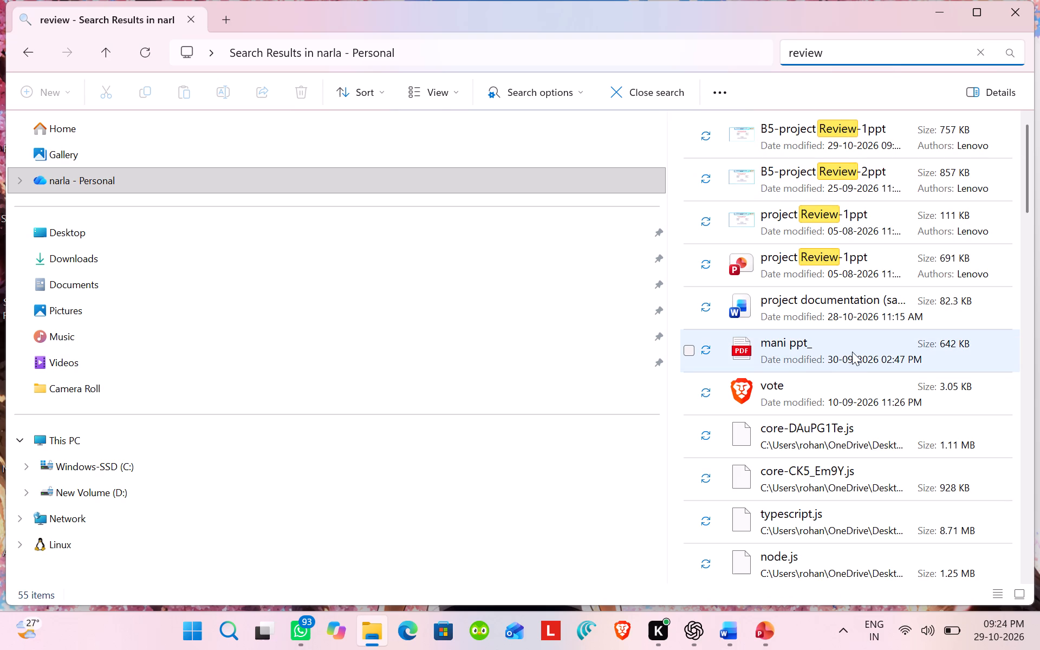
scroll(853, 348, down, 8)
scroll(853, 347, up, 6)
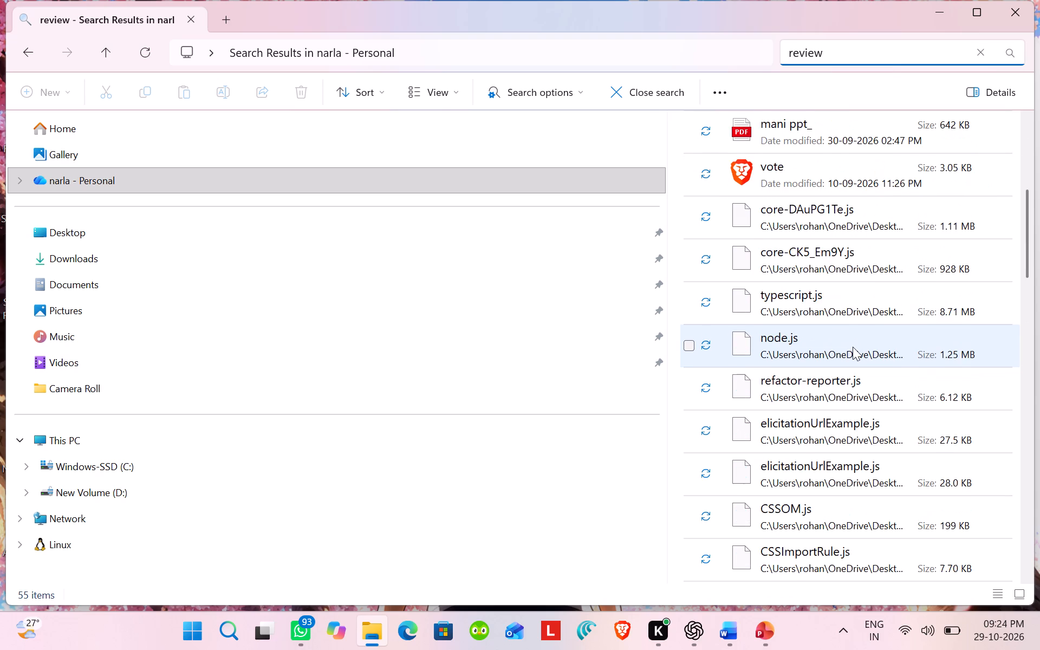
scroll(853, 347, up, 7)
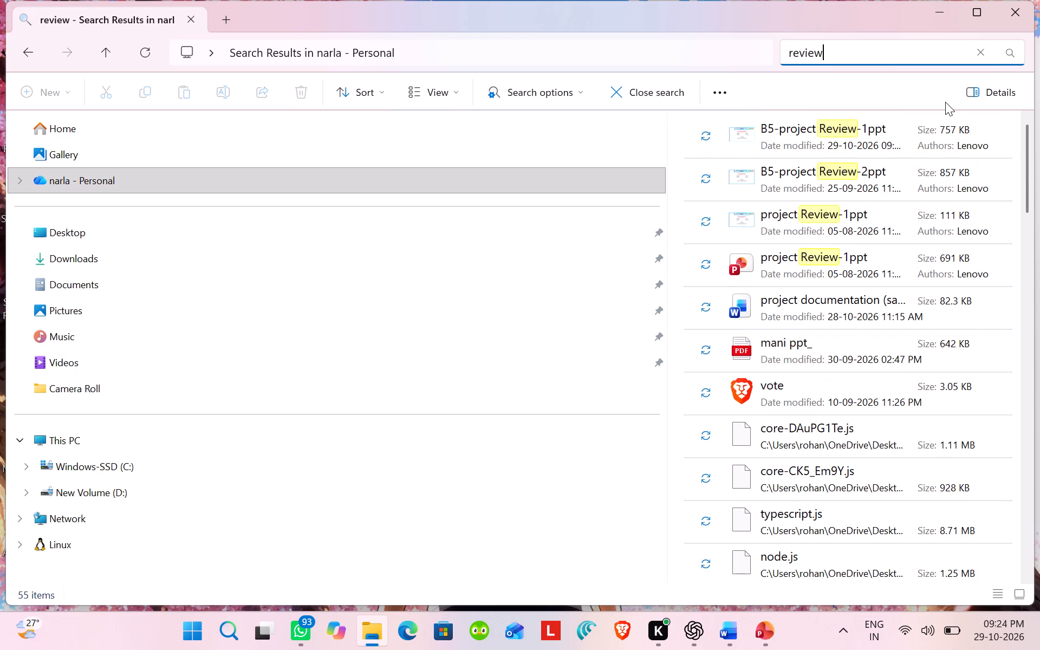
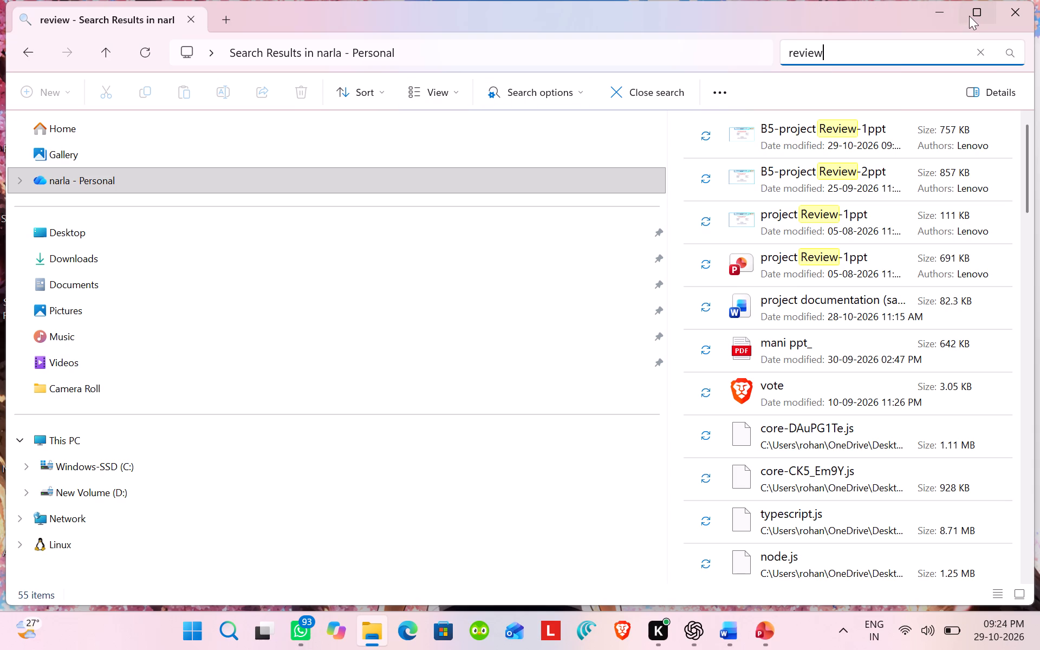
Switch to the open B5-project Review-3ppt presentation in PowerPoint and bring up its file options and recent presentations.
click(939, 17)
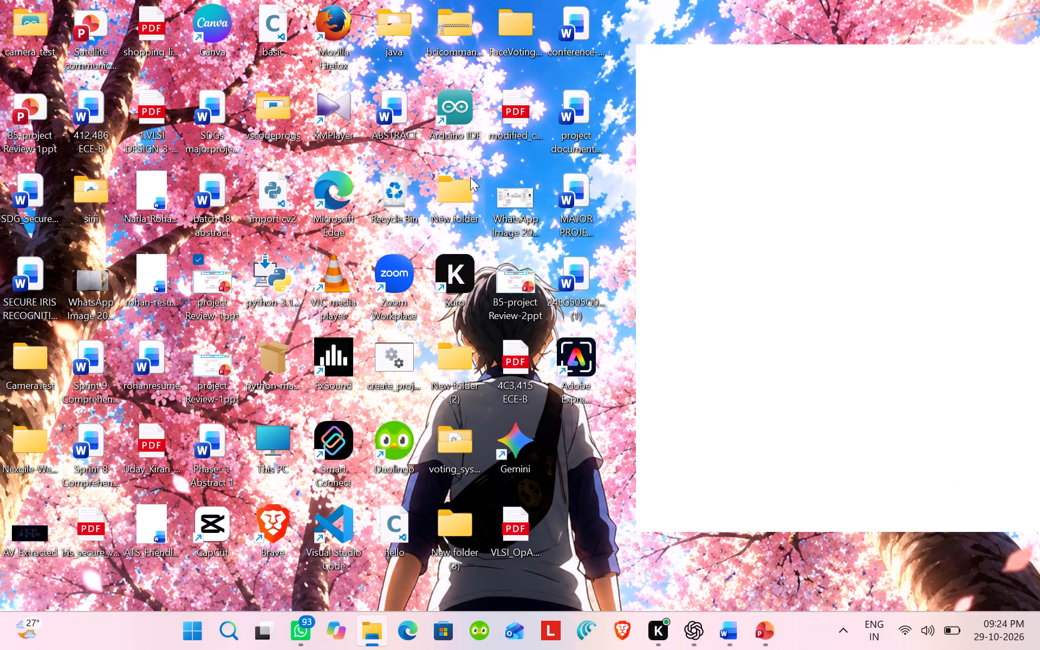
click(764, 643)
click(710, 563)
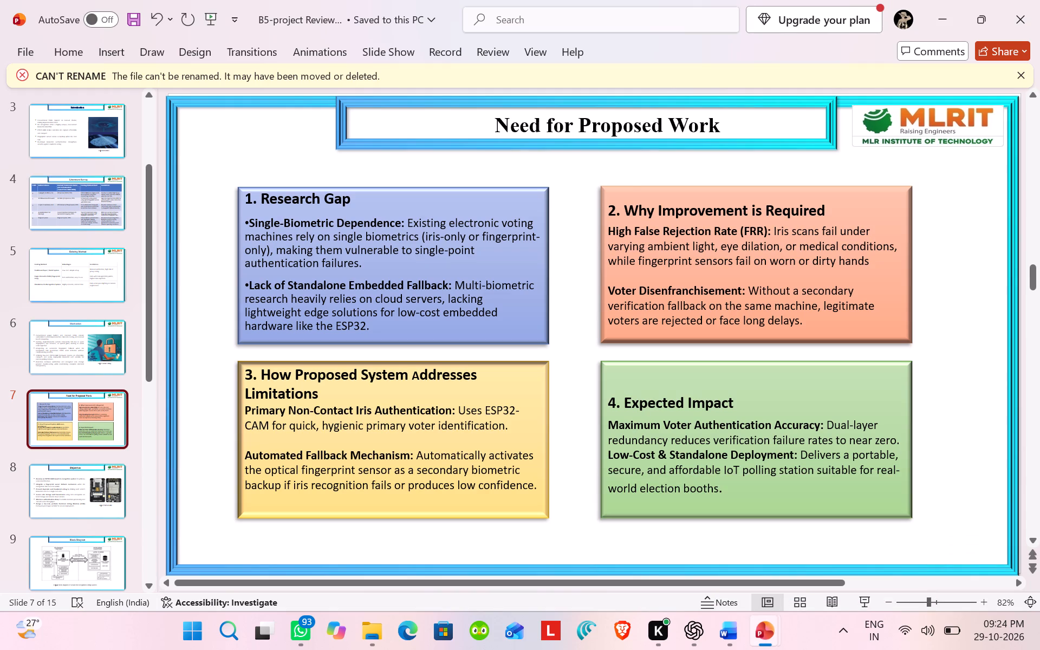
click(15, 50)
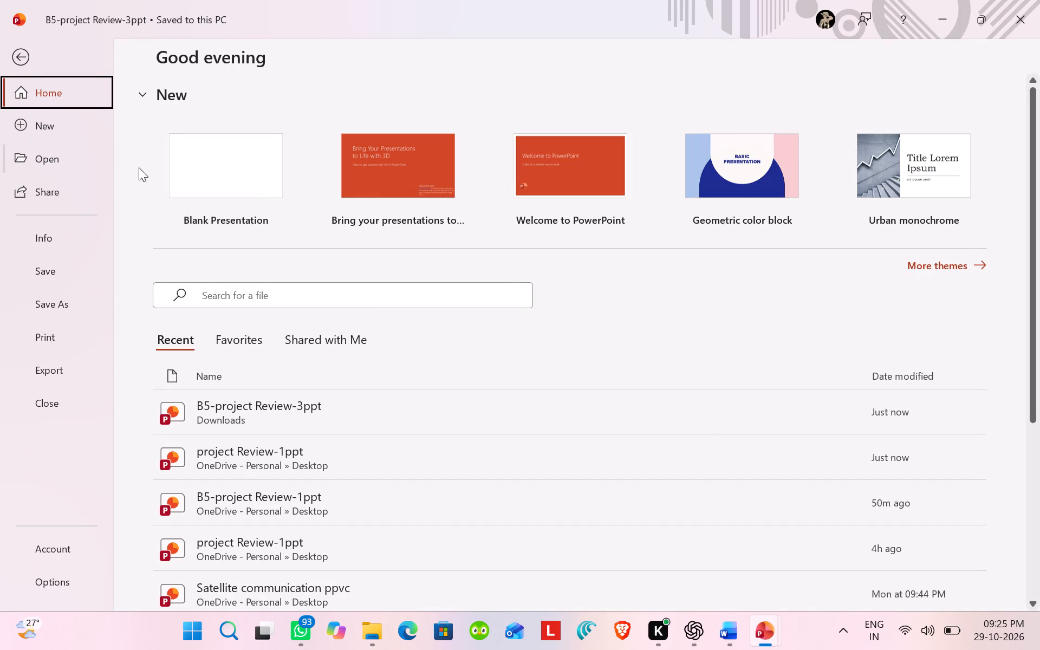
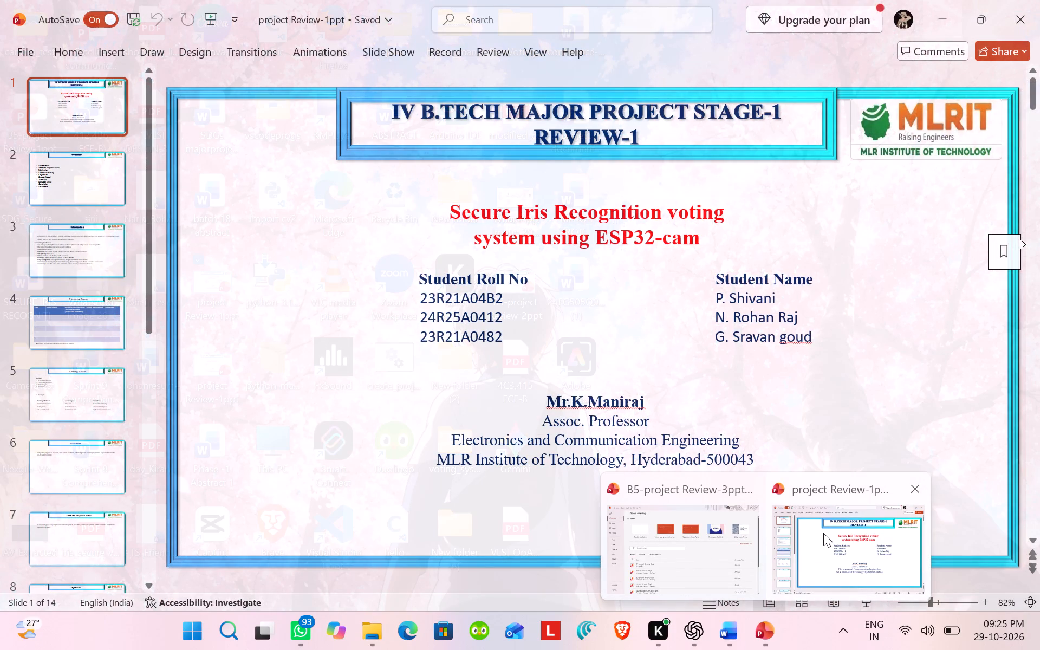
Switch to the B5-project Review-3ppt presentation and return from its file options to the slide editing view.
click(701, 543)
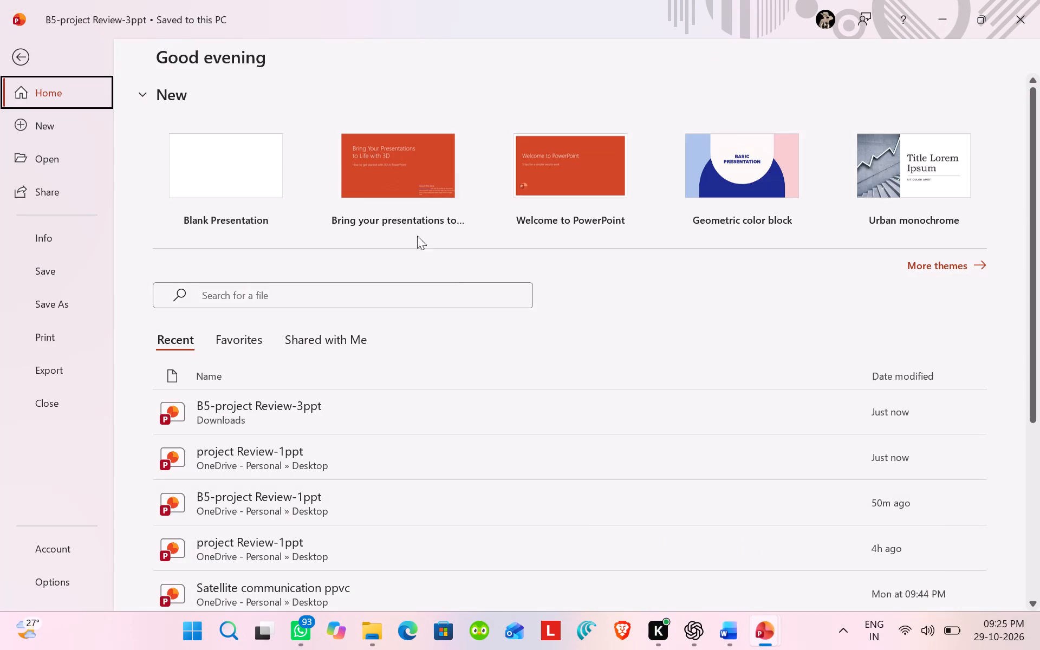
click(16, 56)
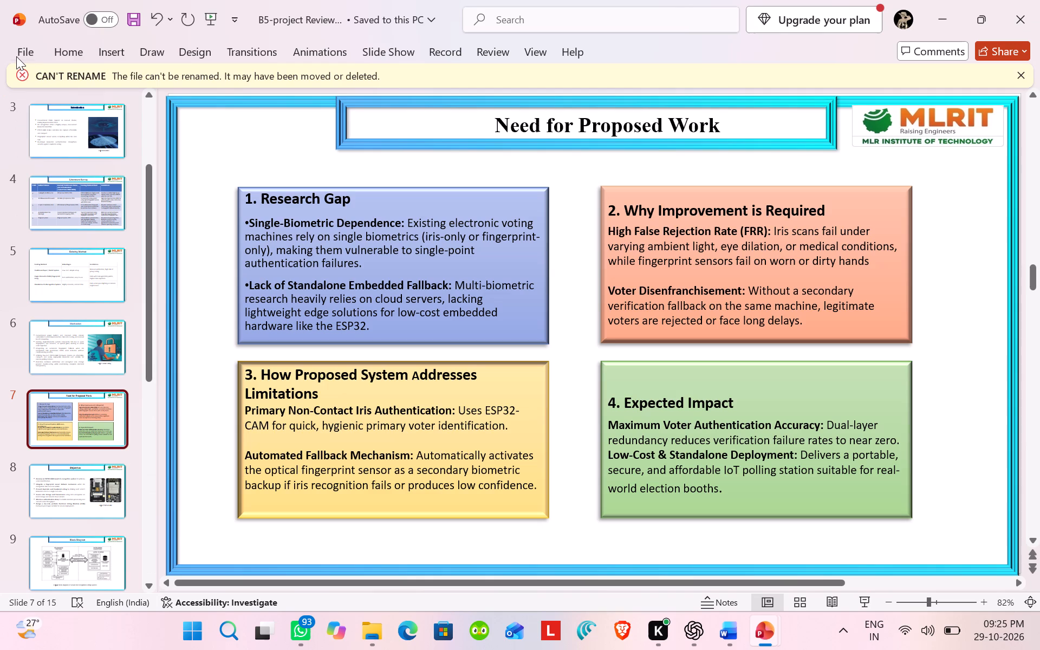
Look through the slide thumbnails of the B5-project Review-3ppt presentation, from the title slide to the closing Thank You slide.
scroll(74, 227, up, 10)
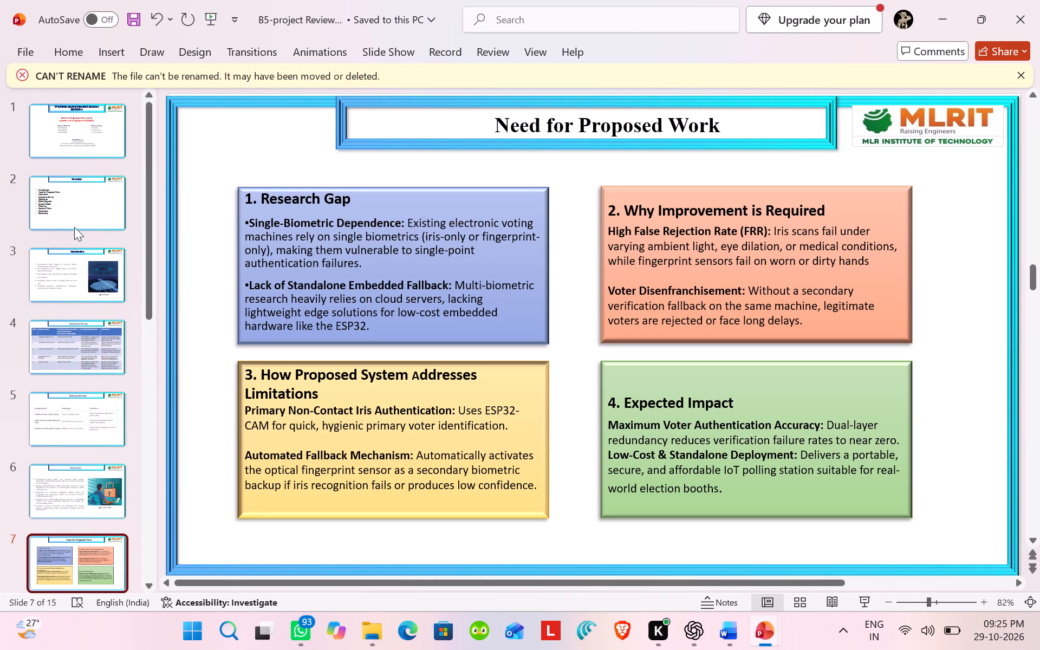
scroll(76, 229, up, 5)
scroll(64, 251, down, 13)
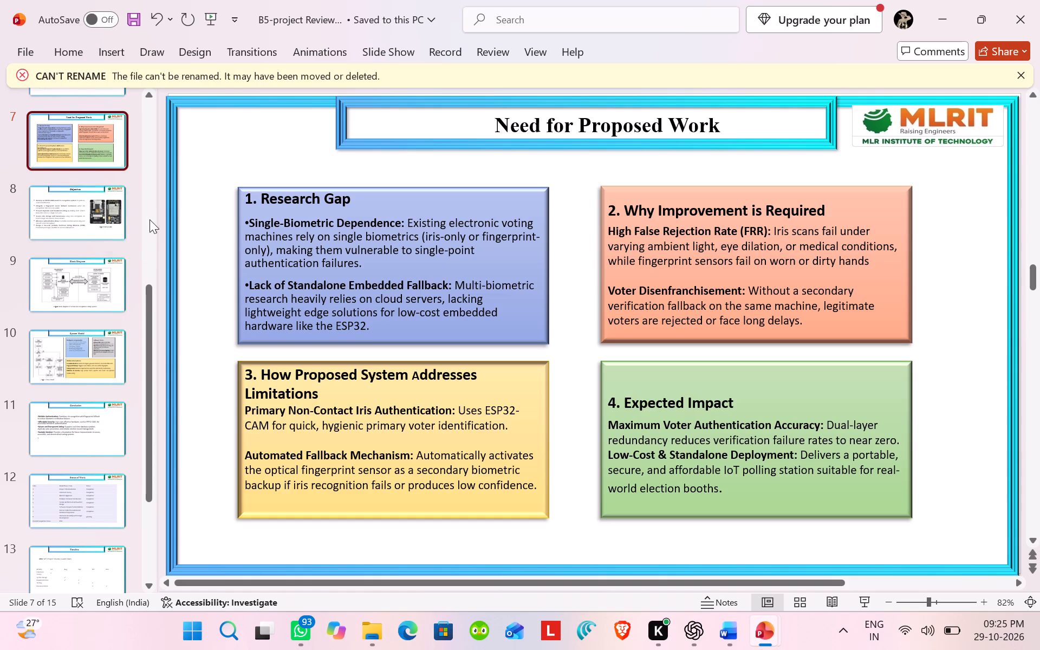
scroll(80, 233, down, 4)
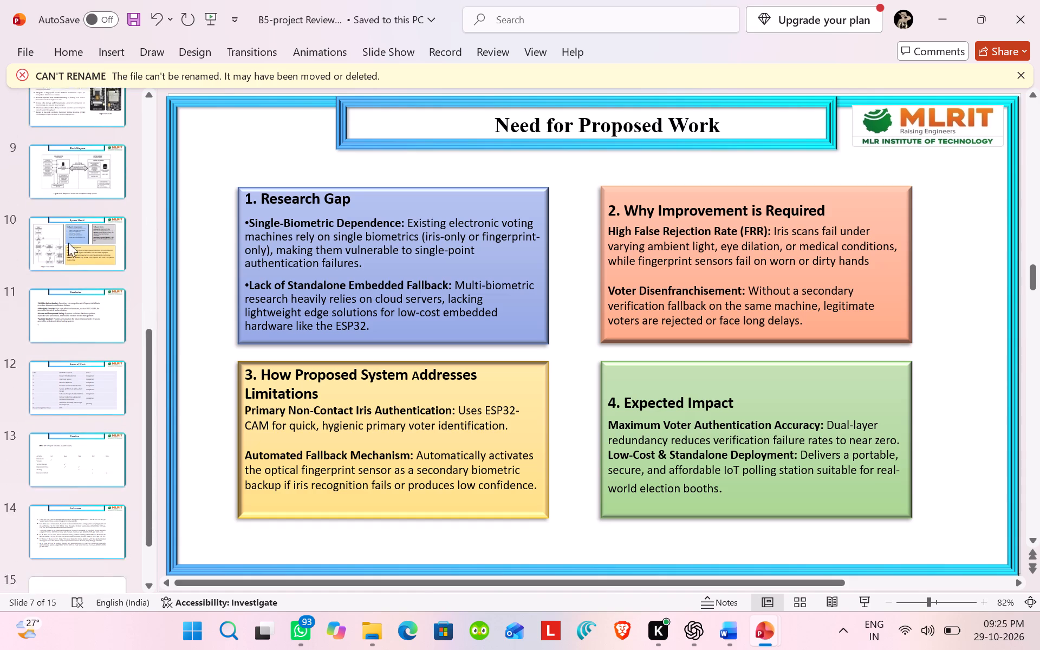
scroll(48, 251, down, 16)
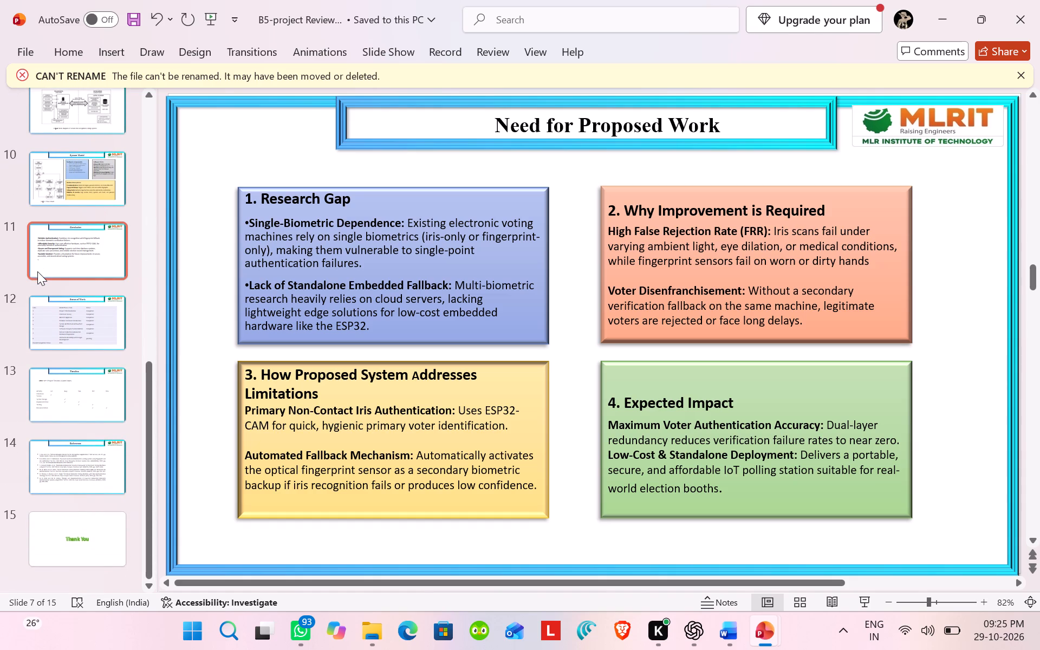
scroll(37, 271, down, 5)
Review slides 9 to 13 of the presentation, including the System Model, Conclusion, Status of Work and Timeline slides.
click(85, 316)
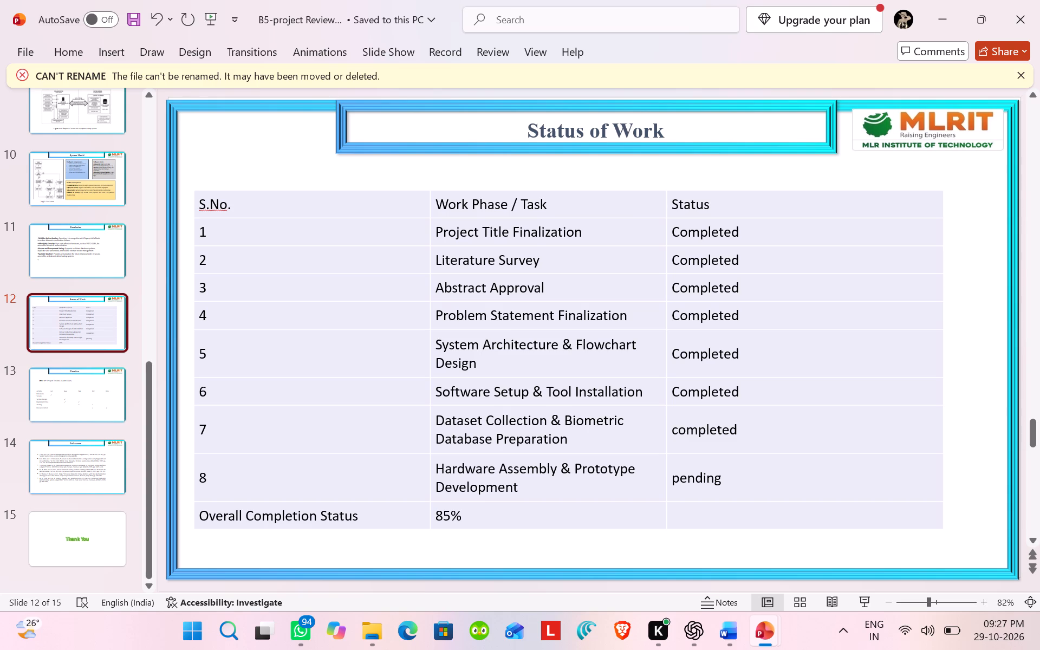
click(80, 386)
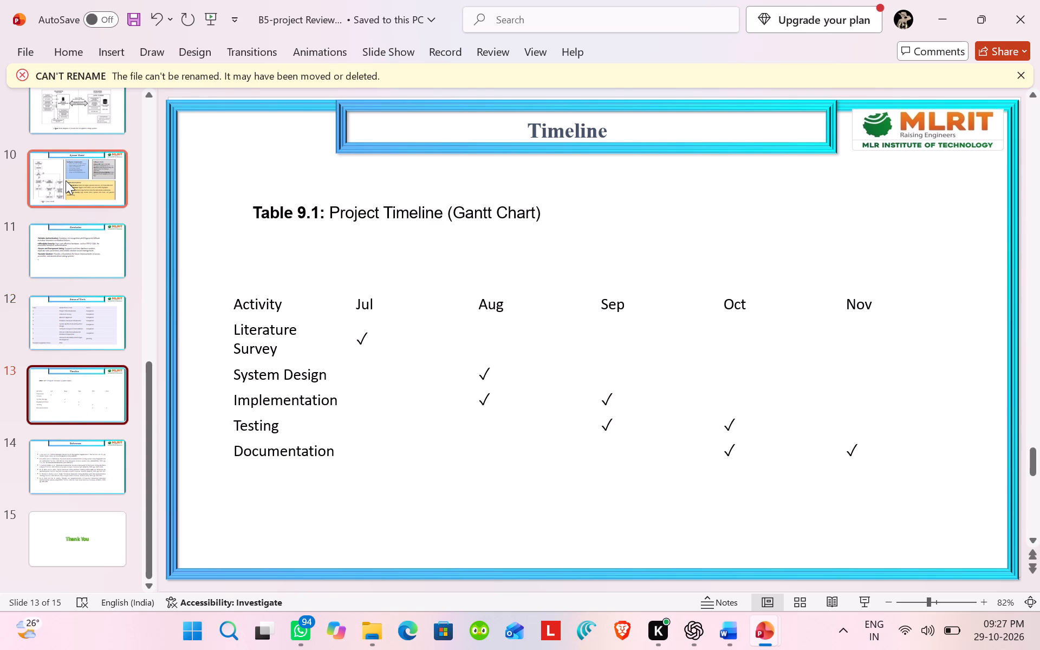
click(68, 180)
click(70, 236)
click(76, 112)
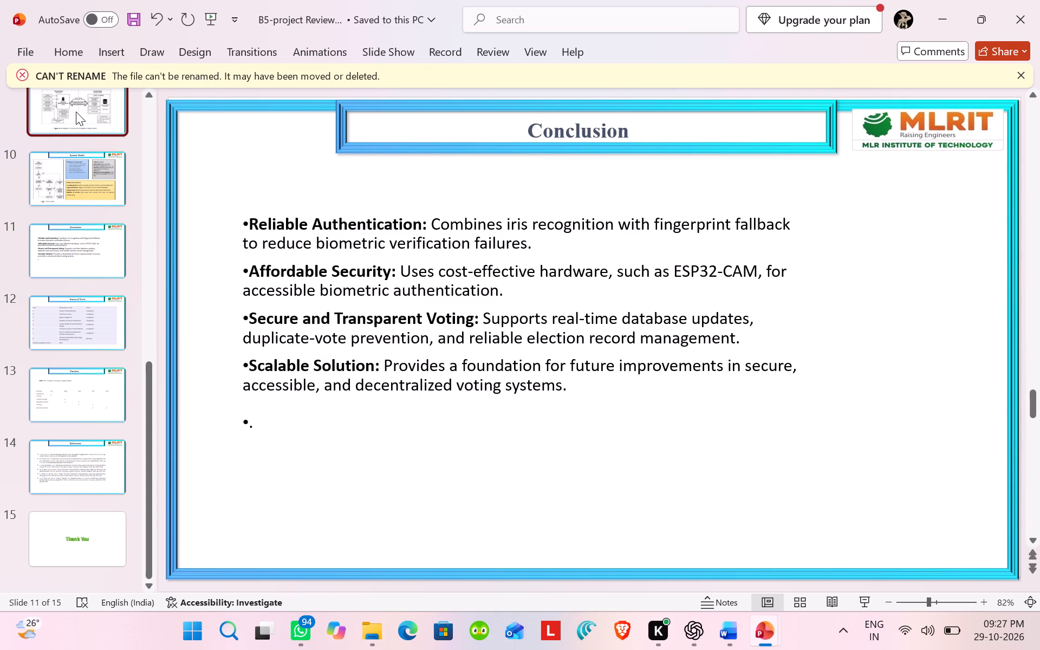
click(127, 329)
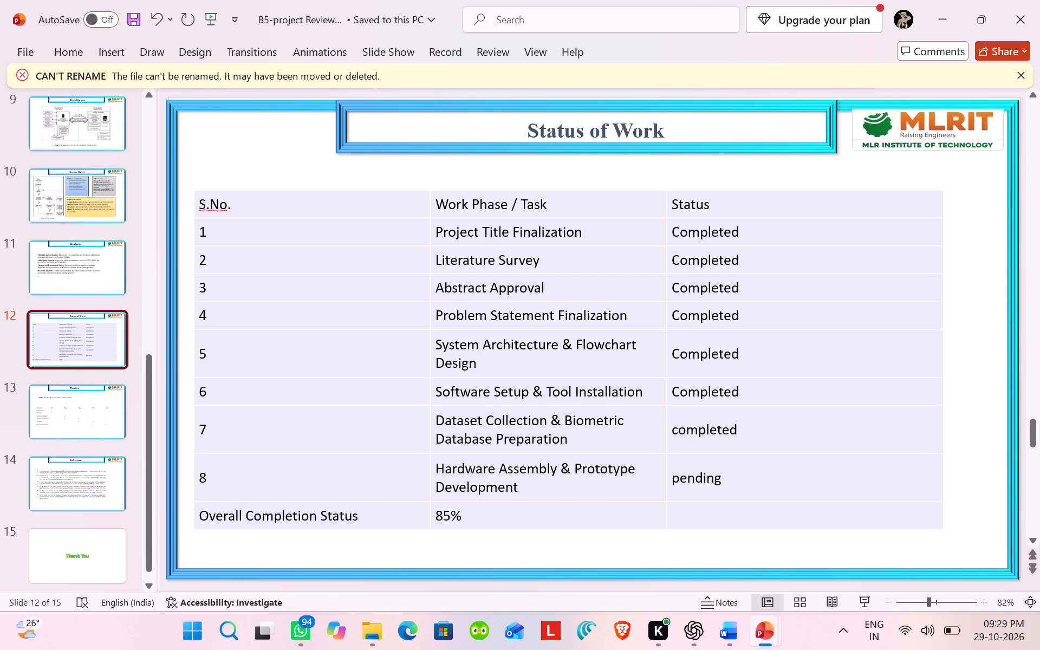
scroll(87, 222, down, 3)
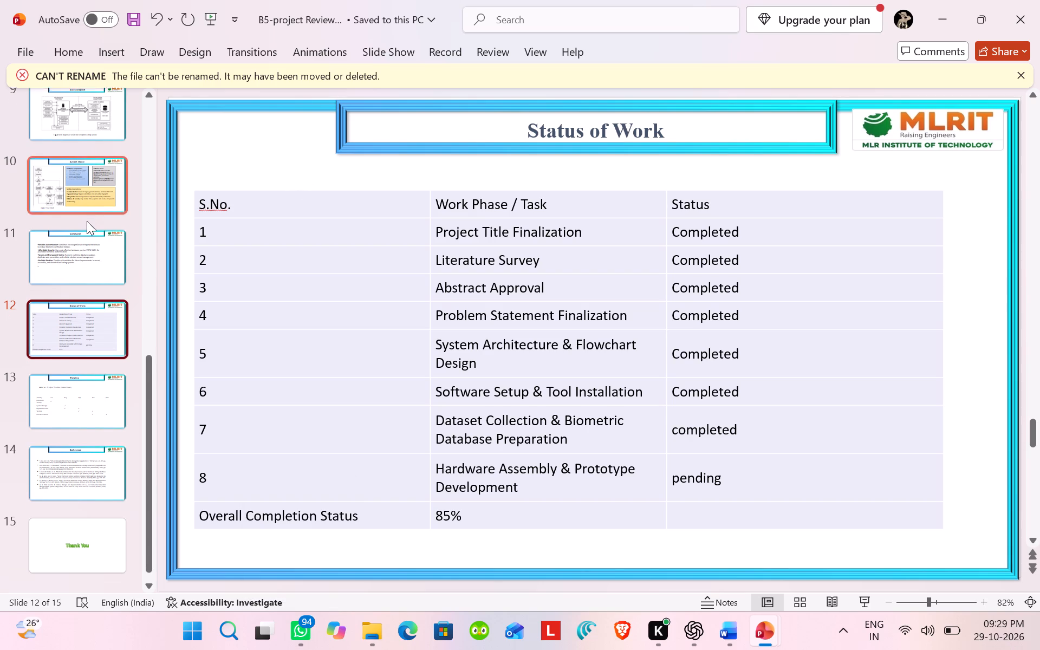
scroll(87, 221, down, 9)
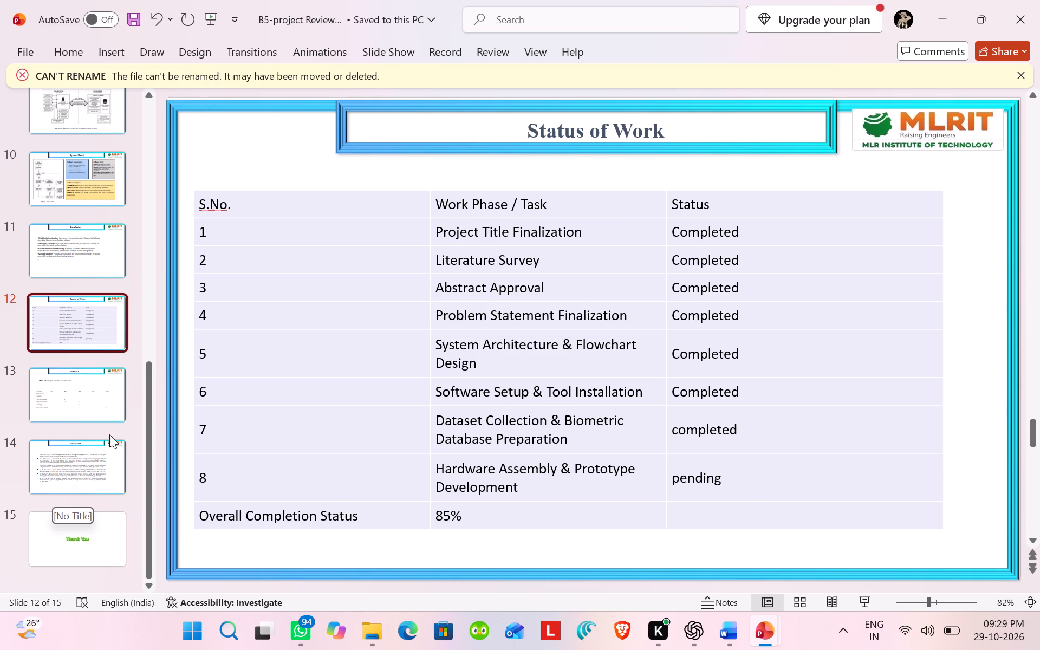
click(96, 394)
click(87, 333)
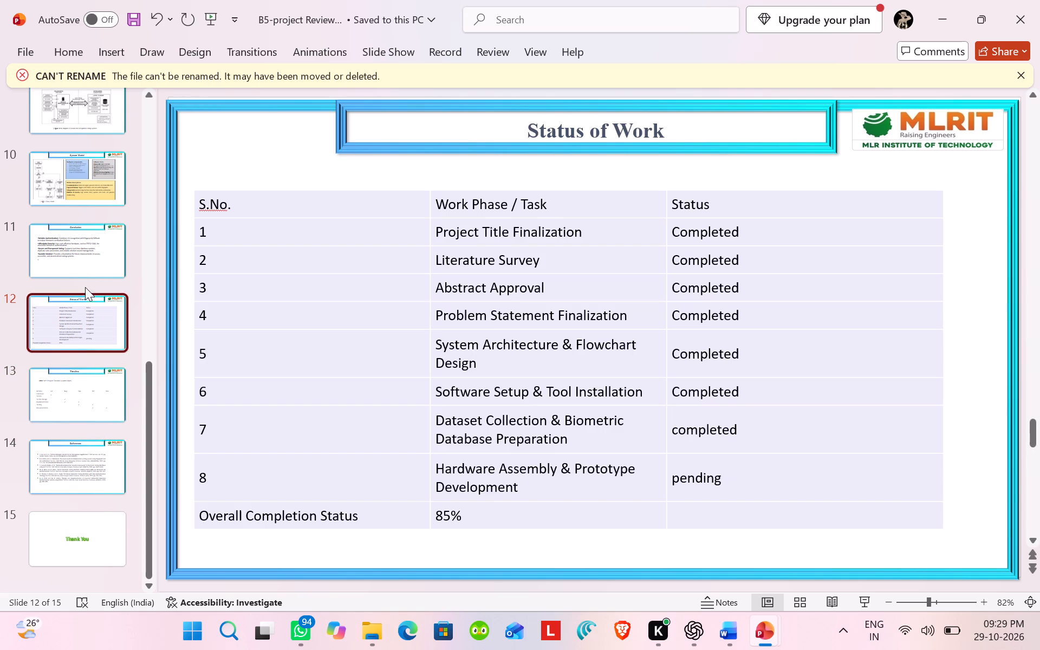
click(85, 273)
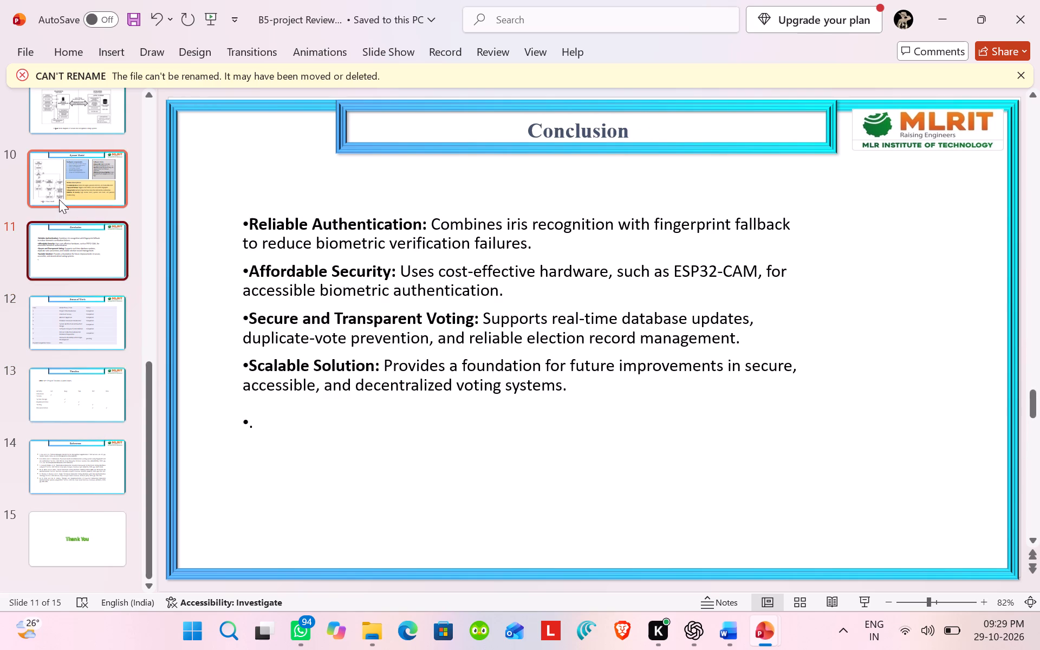
click(59, 197)
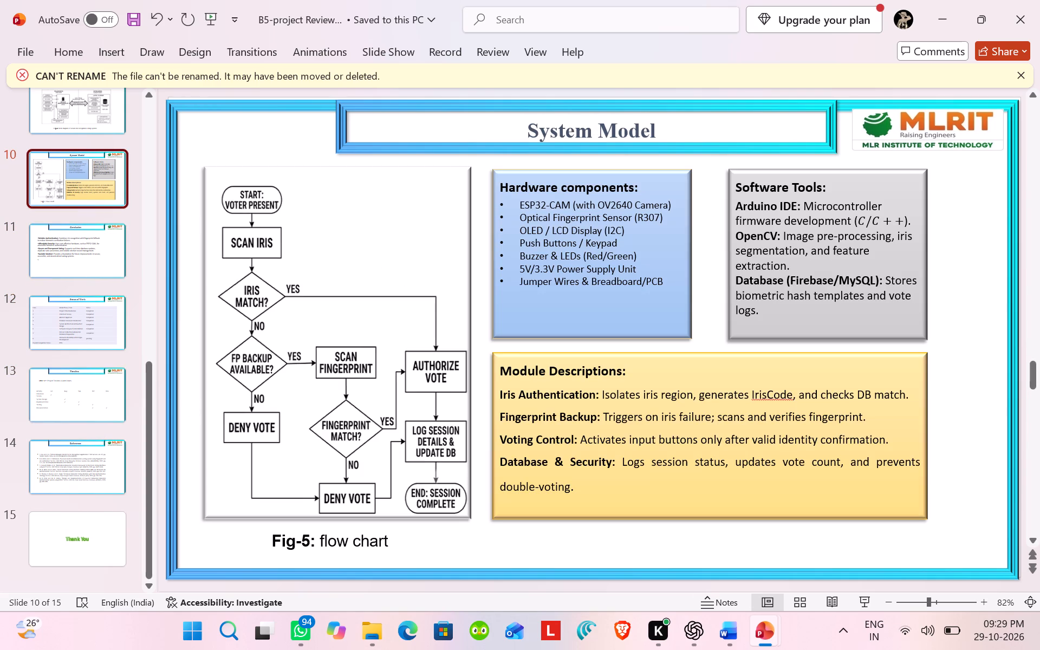
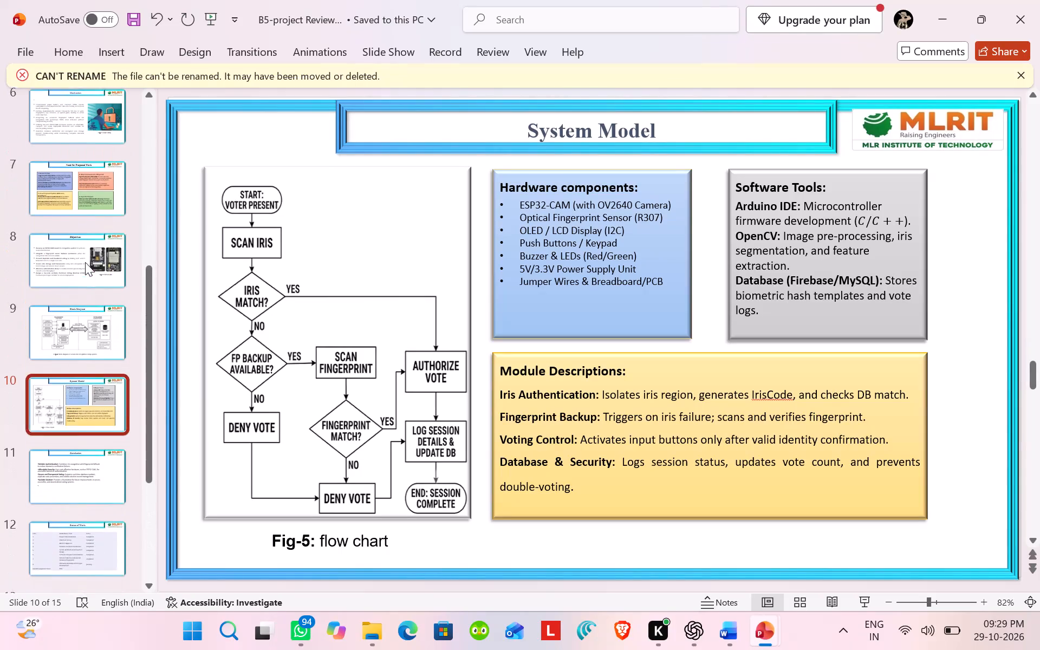
Review slides 4, 6 and 7 of the presentation, including the Literature Survey and Need for Proposed Work slides.
scroll(85, 262, up, 6)
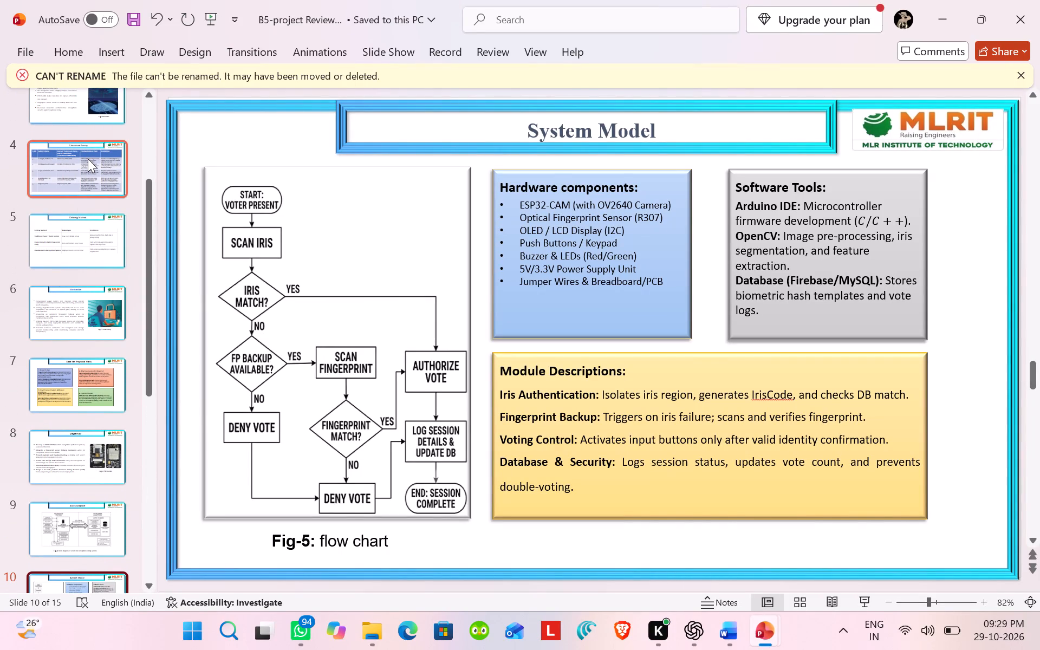
click(88, 159)
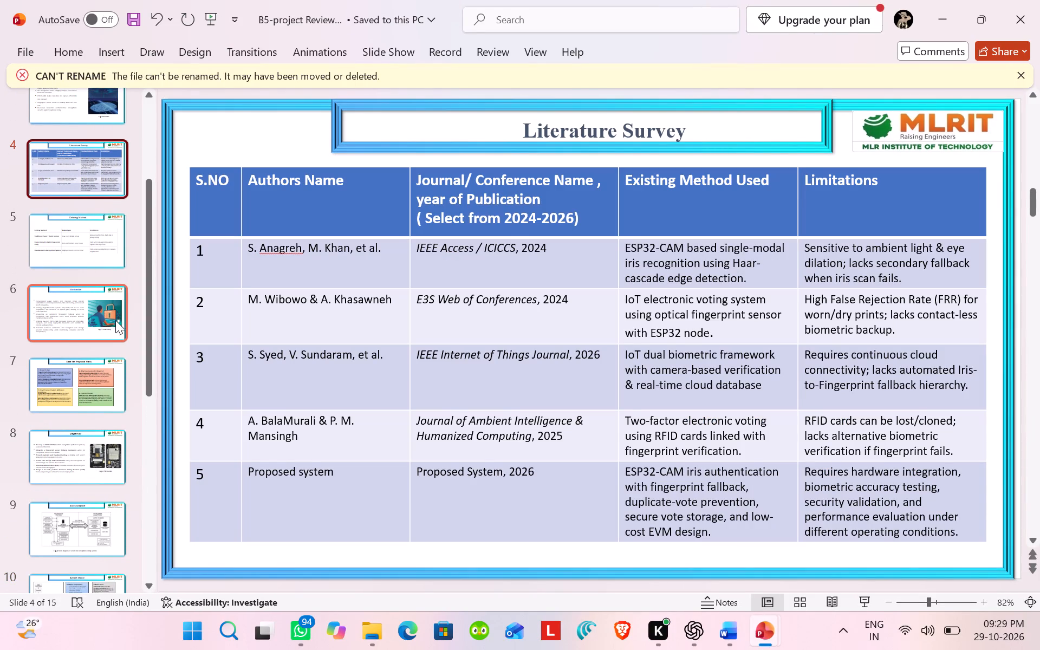
click(95, 311)
click(78, 374)
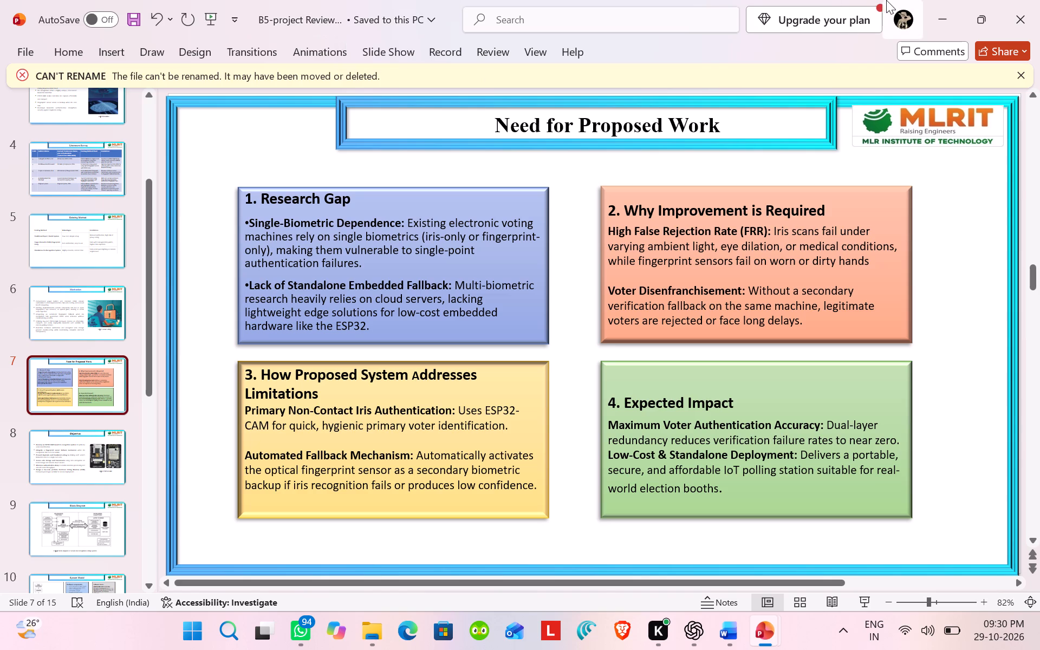
Open the B5-project Review-3ppt presentation in Downloads from the recent files list.
click(23, 44)
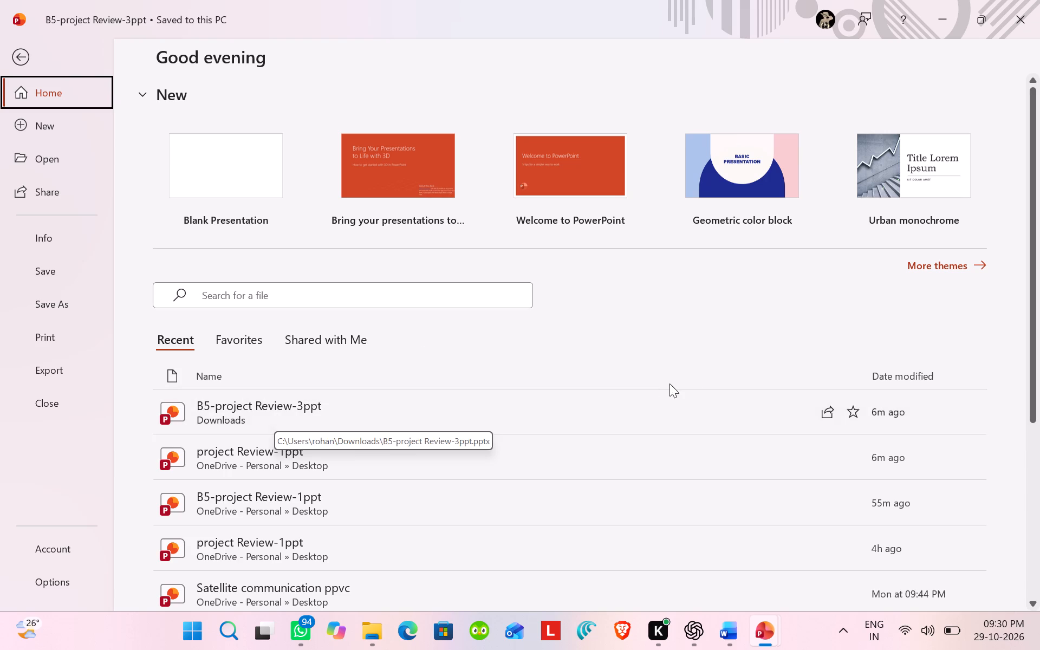
click(451, 420)
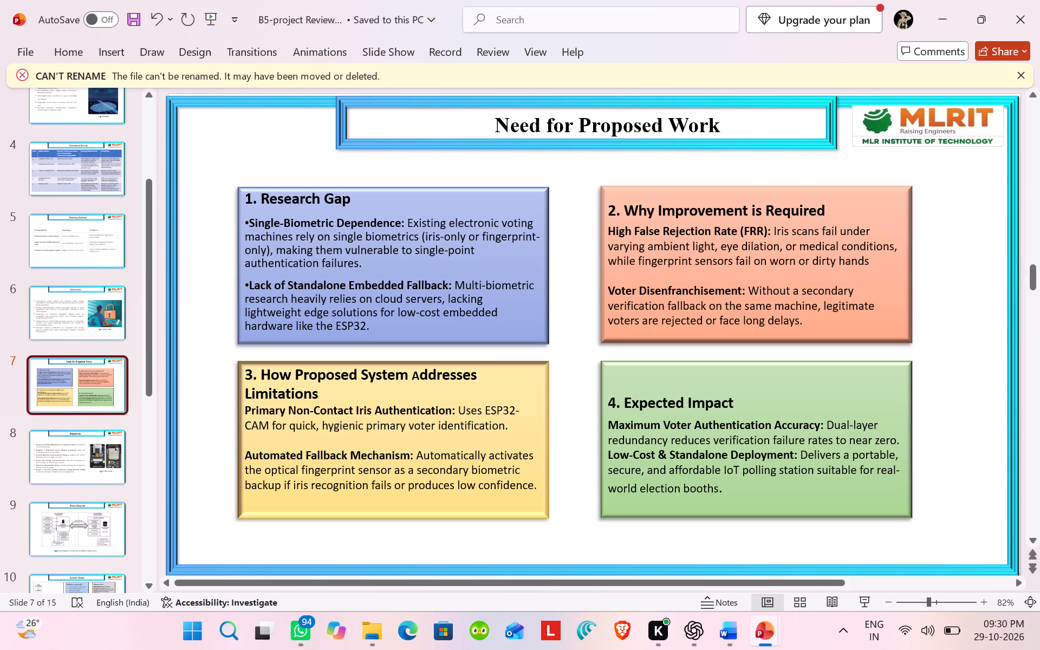
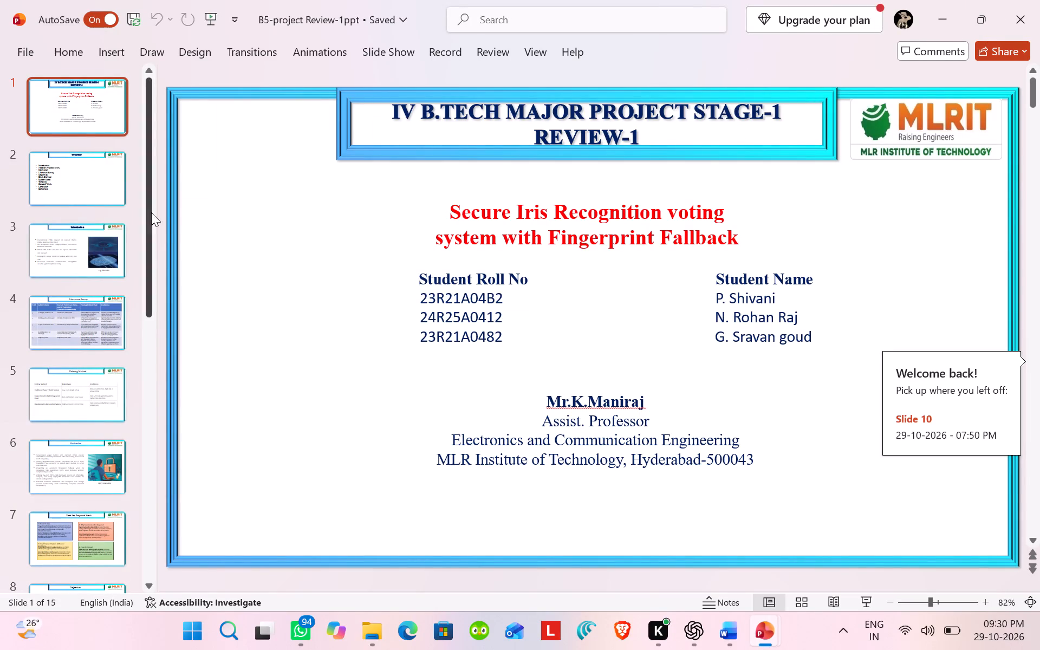
Look through the B5-project Review-1ppt slides and view the Literature Survey table on slide 4, dismissing the energy saver notification.
scroll(102, 183, down, 10)
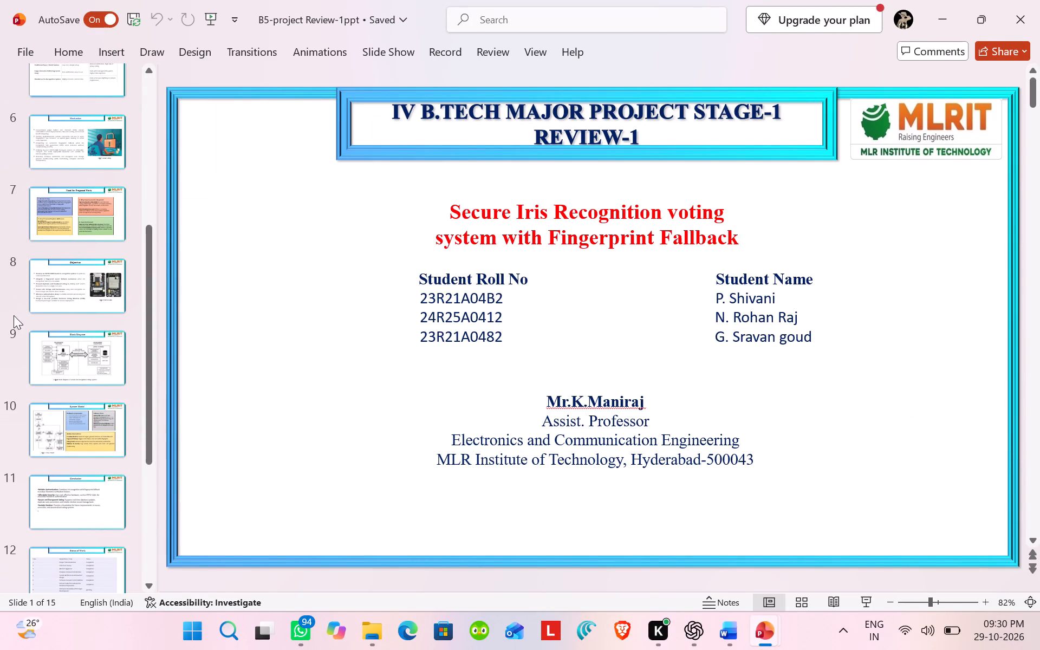
scroll(135, 146, up, 4)
click(101, 139)
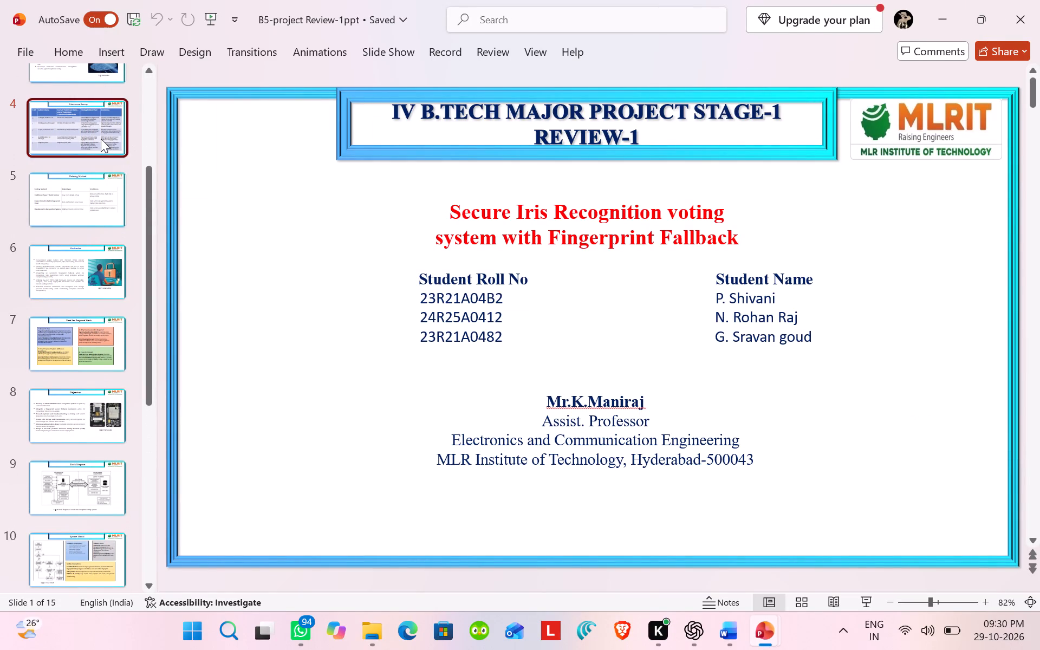
scroll(118, 299, down, 5)
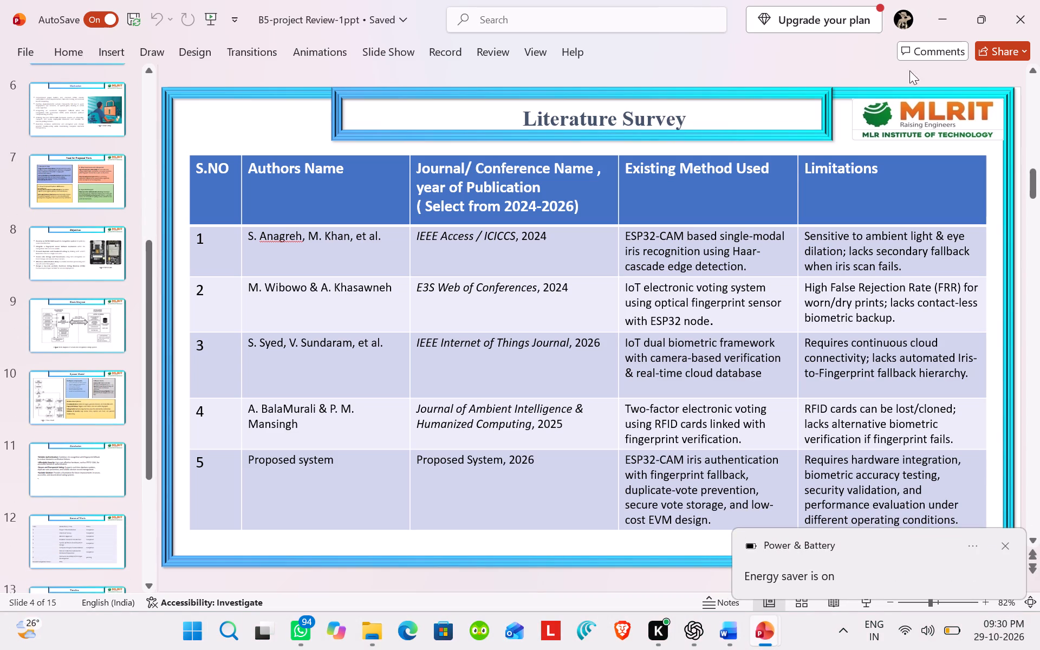
click(998, 541)
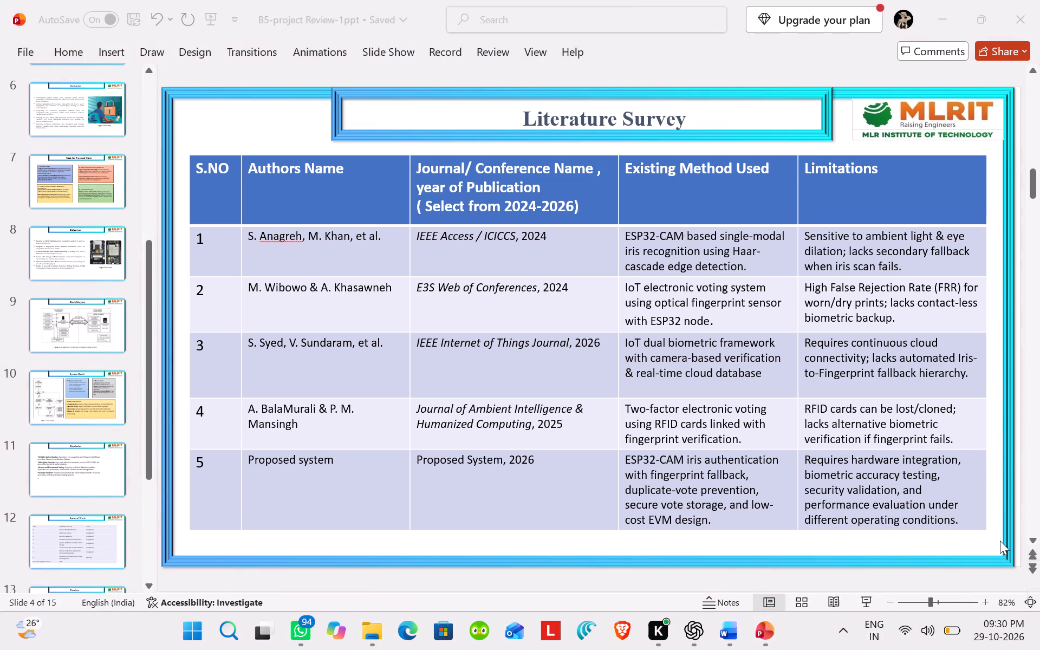
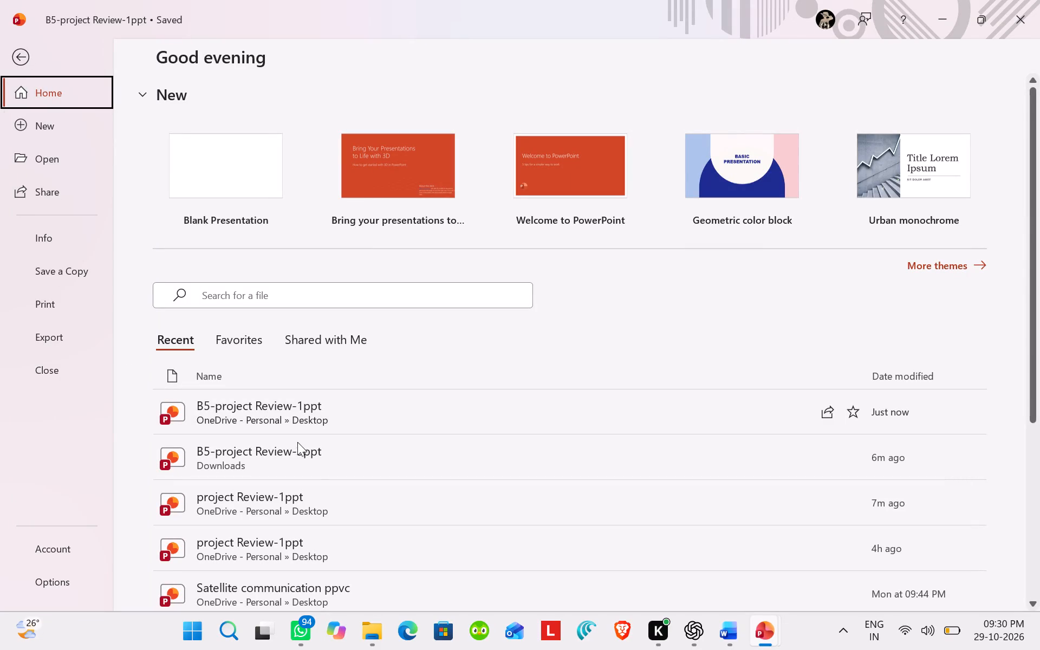
Open the B5-project Review-3ppt presentation stored in Downloads from the recent files.
click(654, 461)
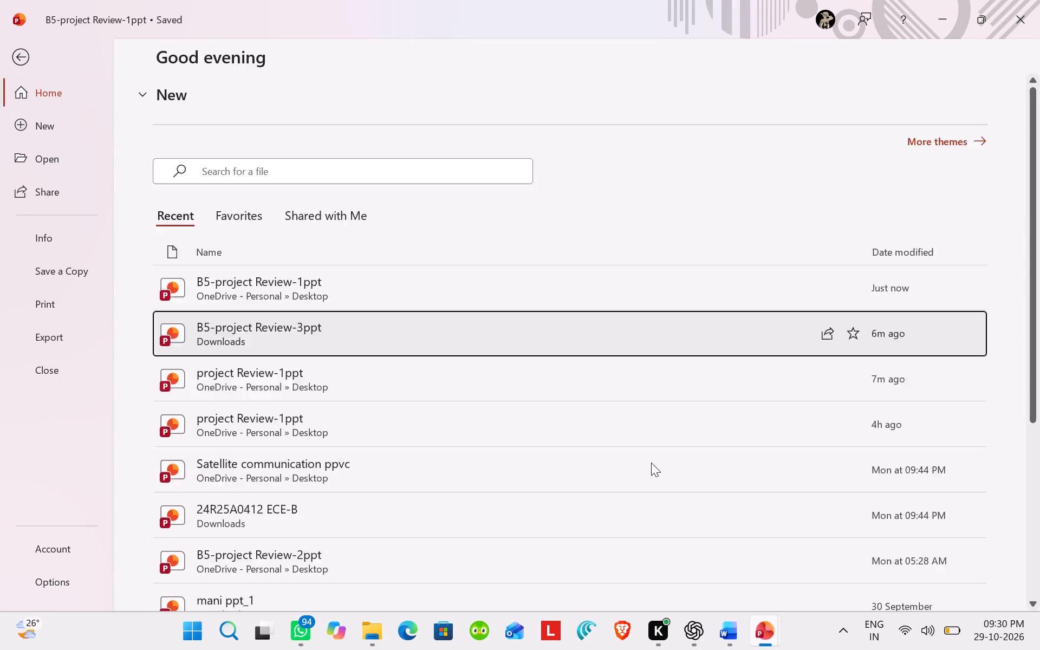
click(651, 463)
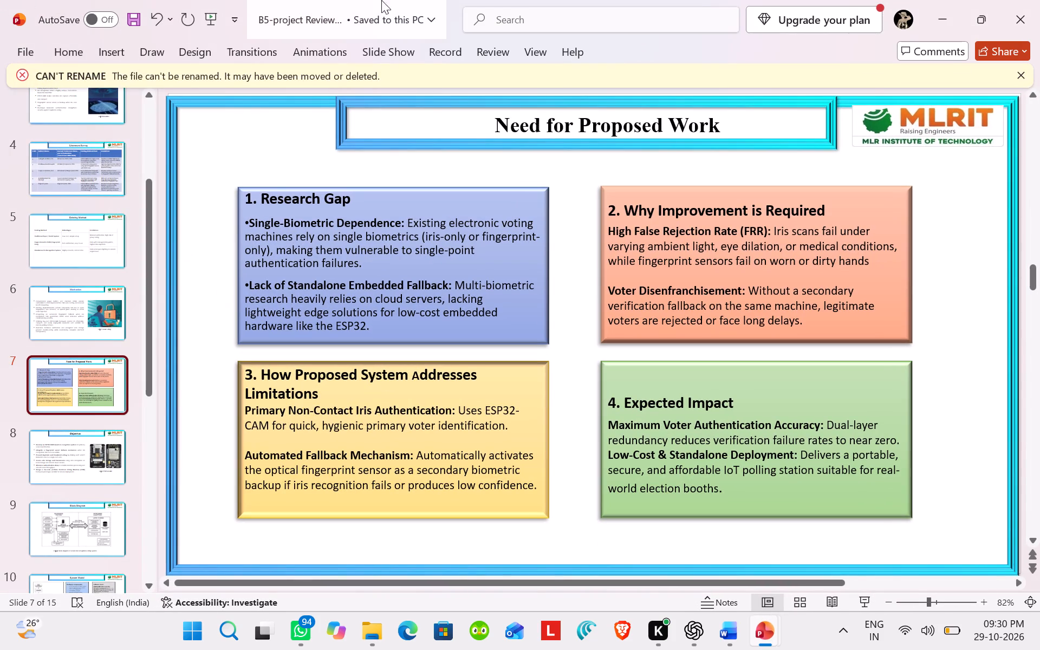
click(26, 49)
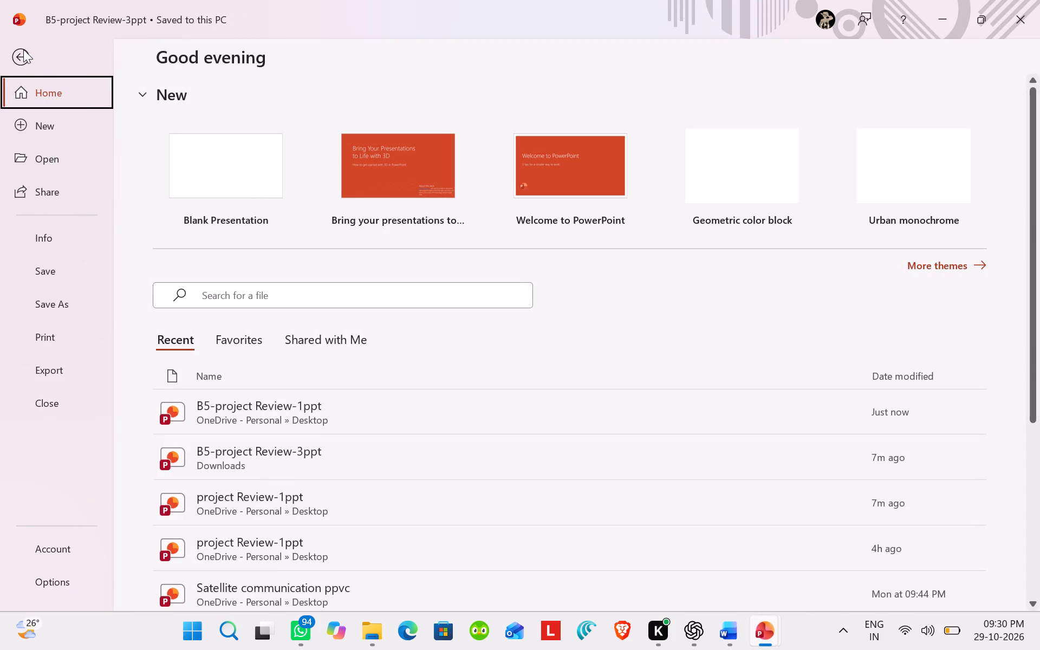
click(246, 447)
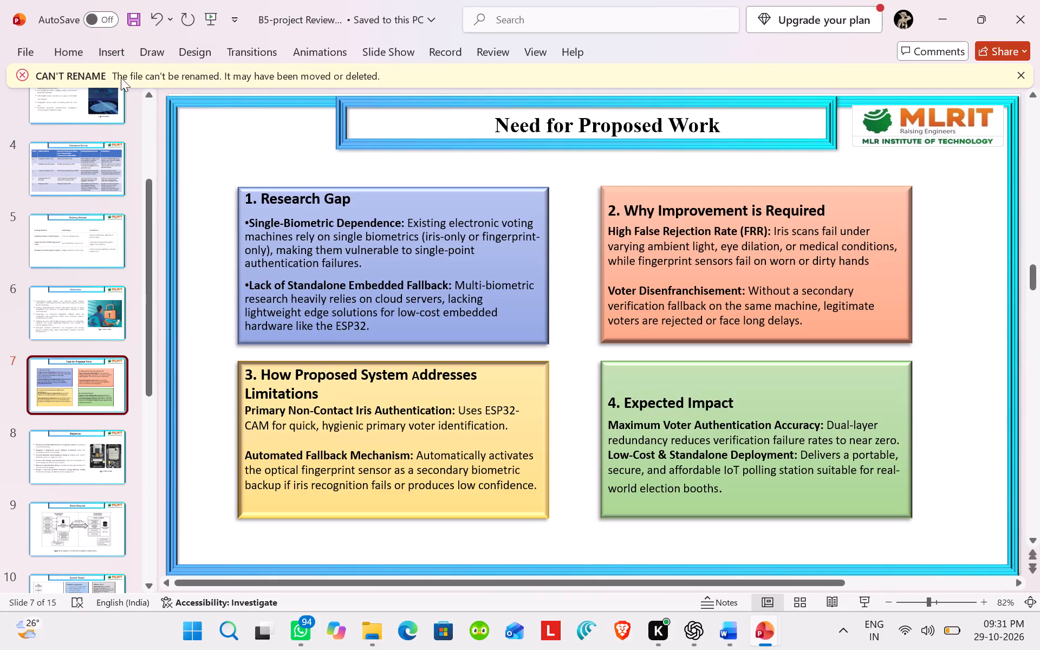
Save B5-project Review-3ppt under the same name to the OneDrive Desktop folder as a PowerPoint Presentation, and minimize its window.
click(20, 47)
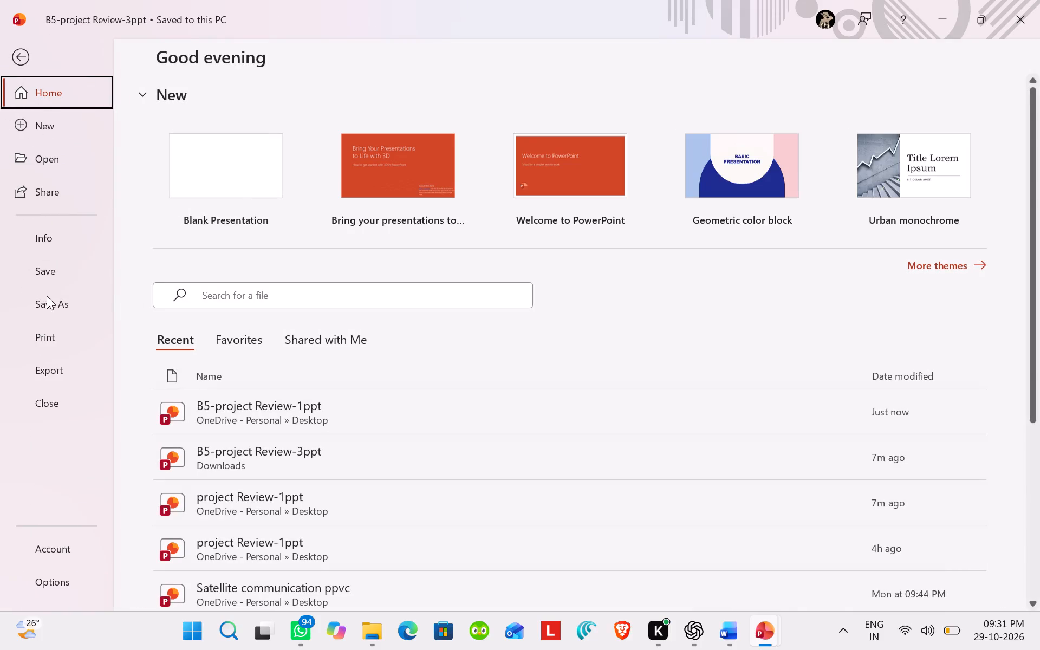
click(48, 296)
click(451, 268)
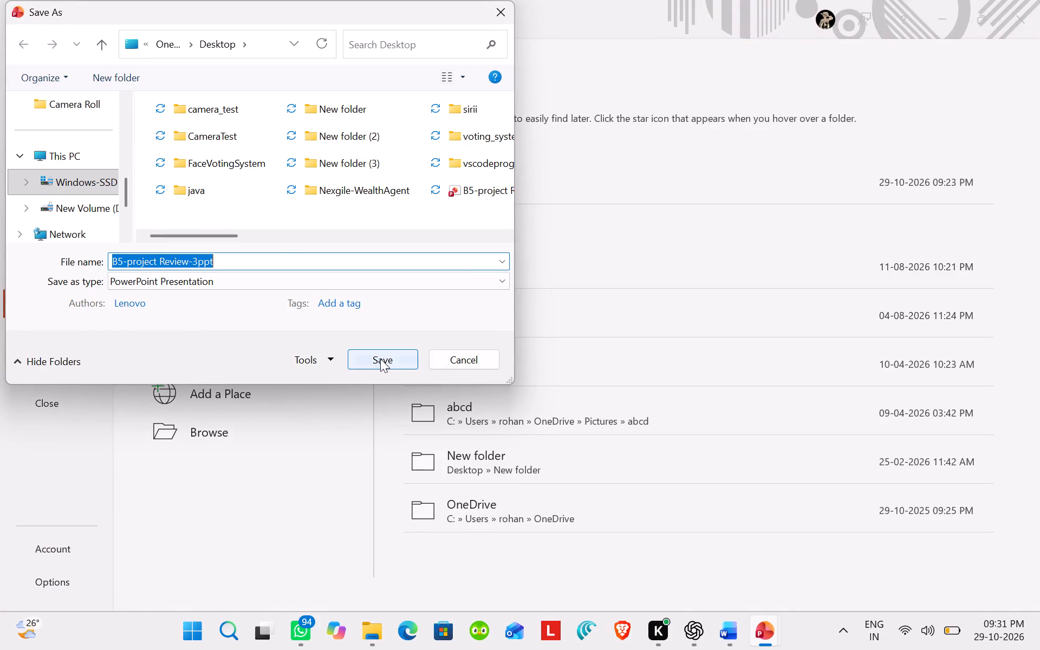
click(380, 359)
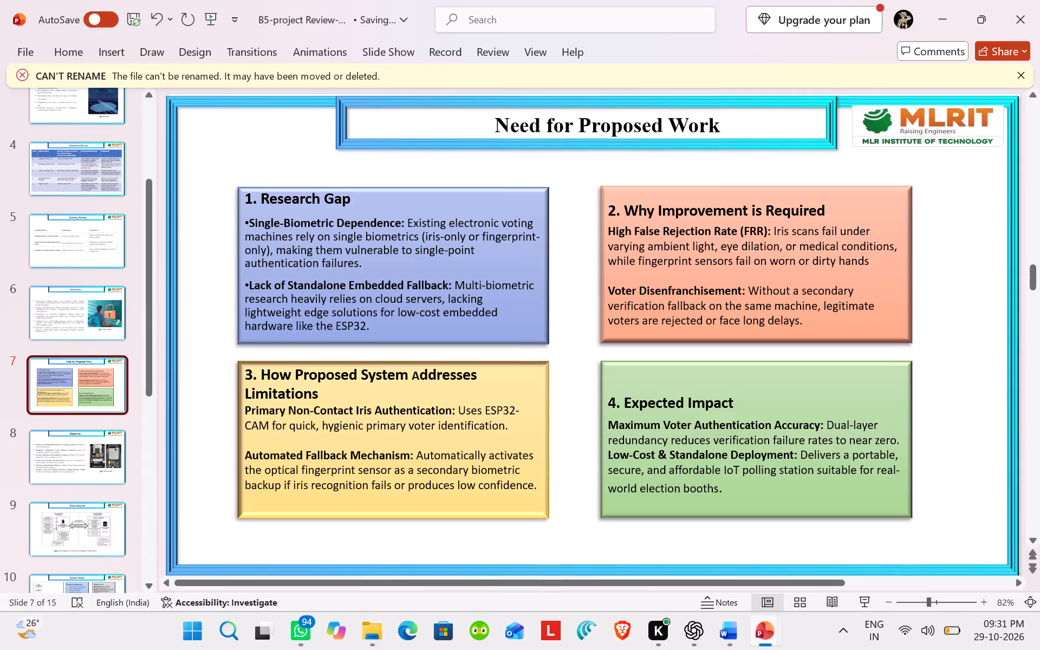
click(934, 17)
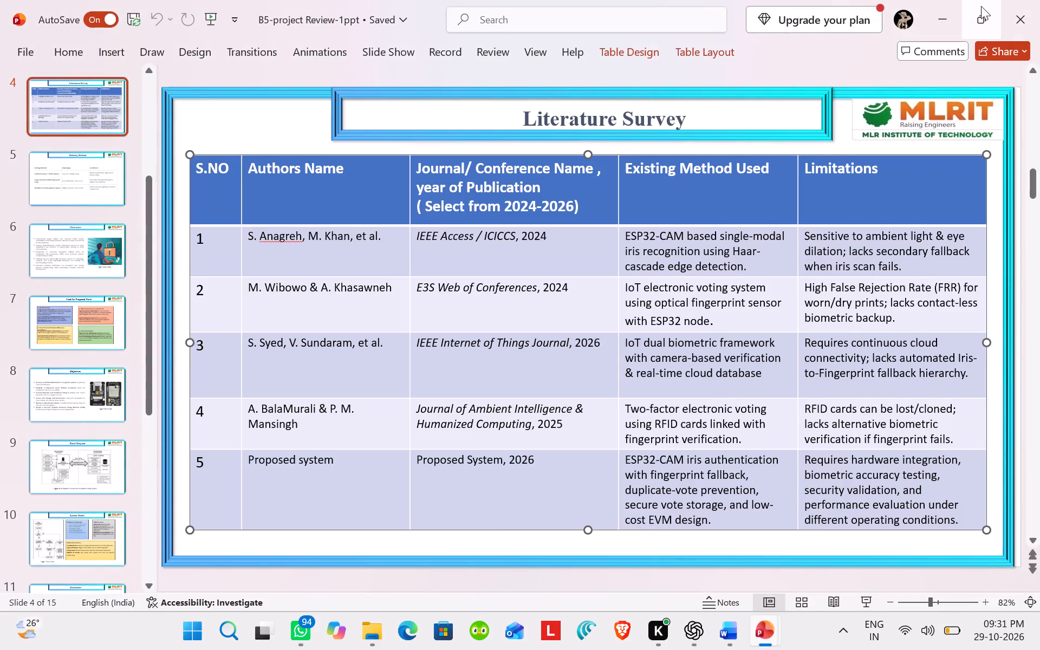
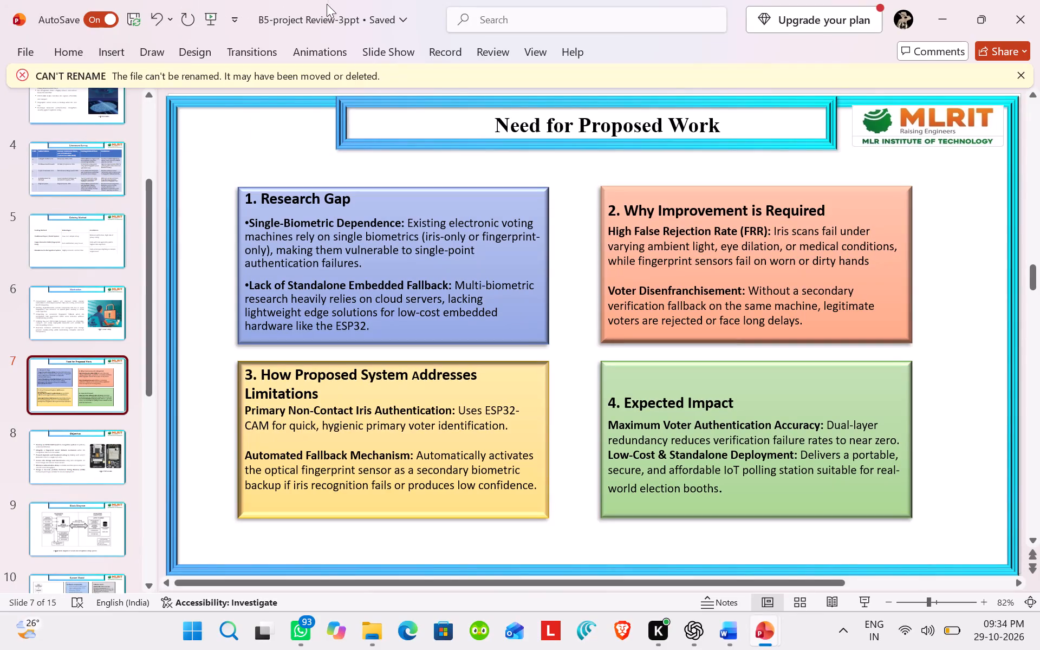
Open B5-project Review-3ppt stored in the OneDrive Desktop folder from the recent files and dismiss the rename notice.
click(25, 47)
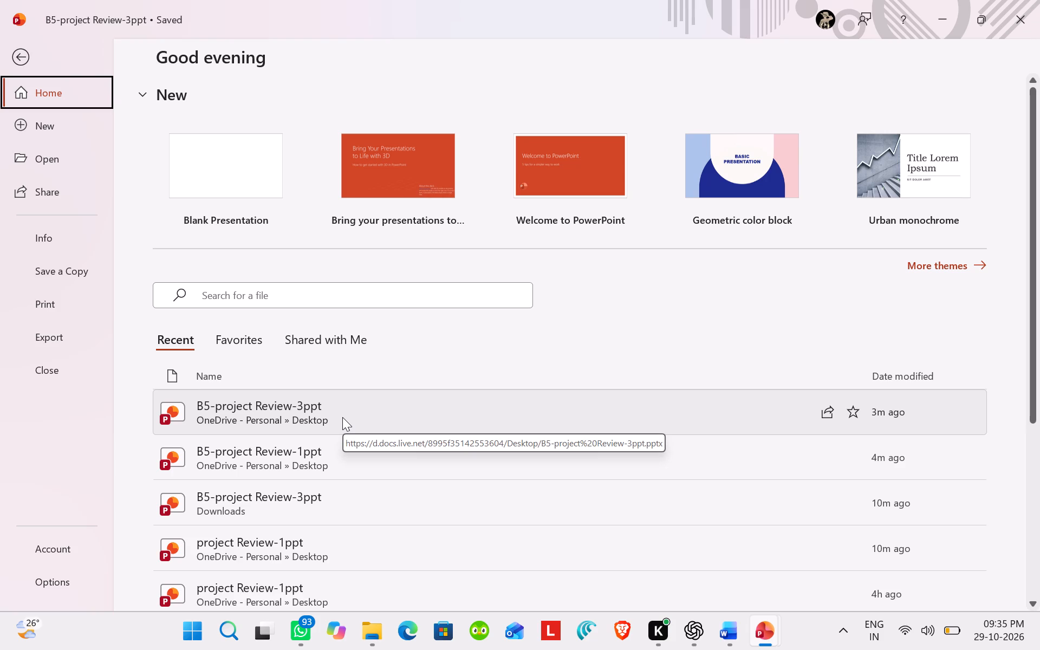
double_click(342, 417)
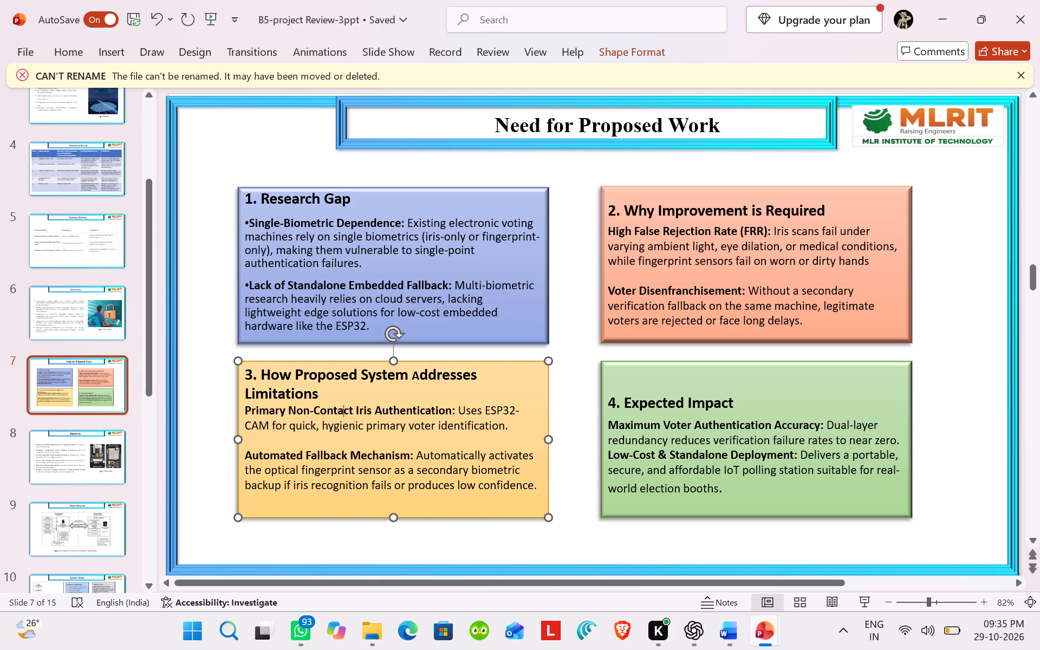
click(1020, 80)
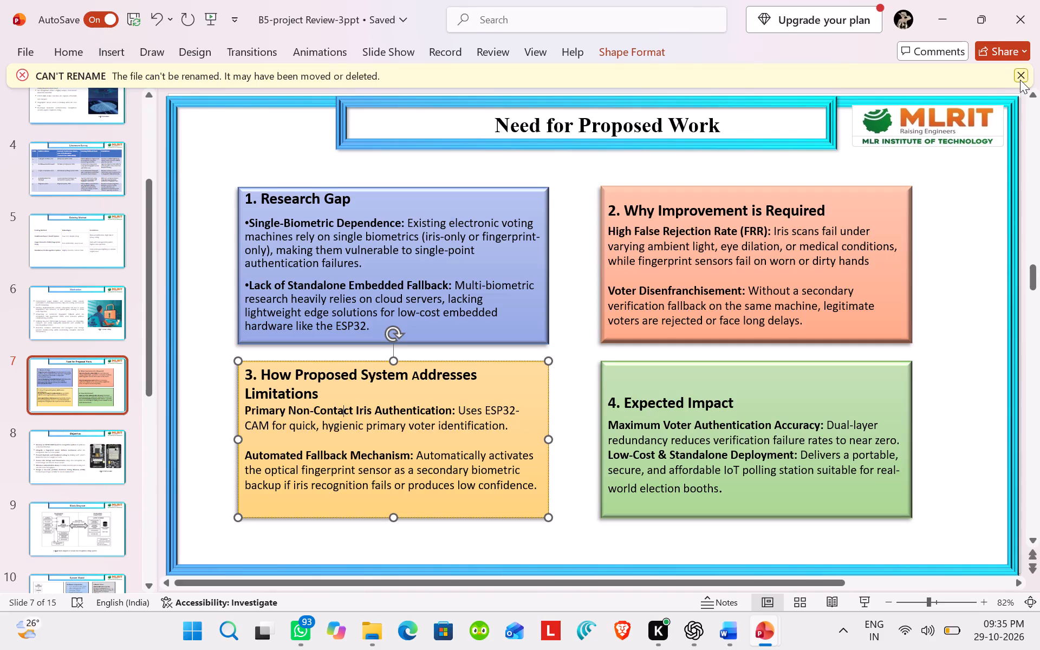
Save a copy of B5-project Review-3ppt under the same name to the Desktop folder as a PowerPoint Presentation.
click(21, 45)
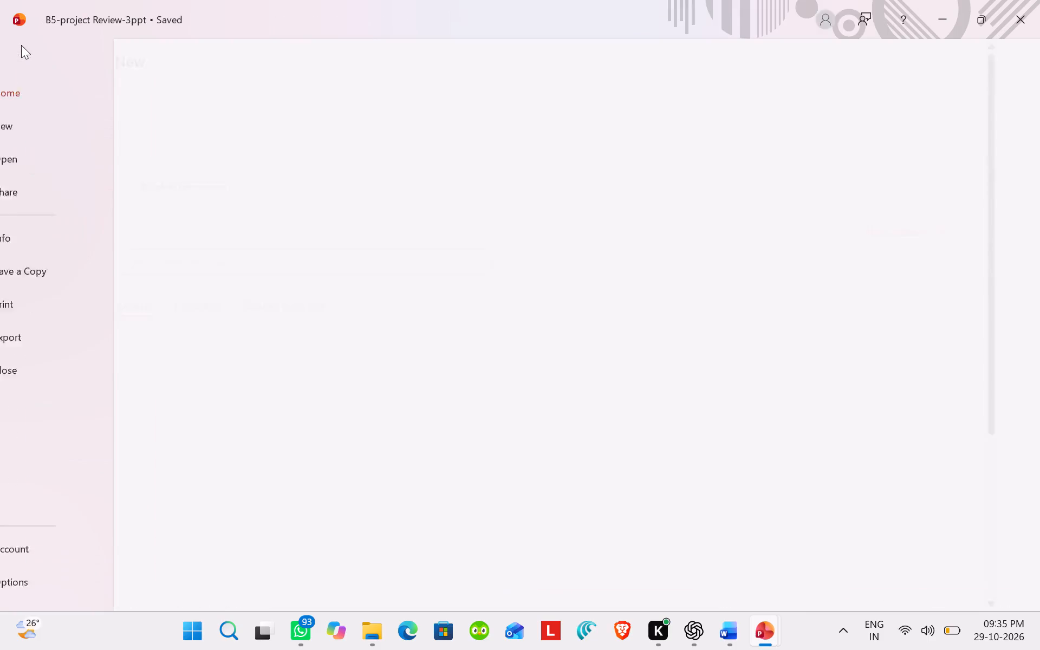
click(74, 271)
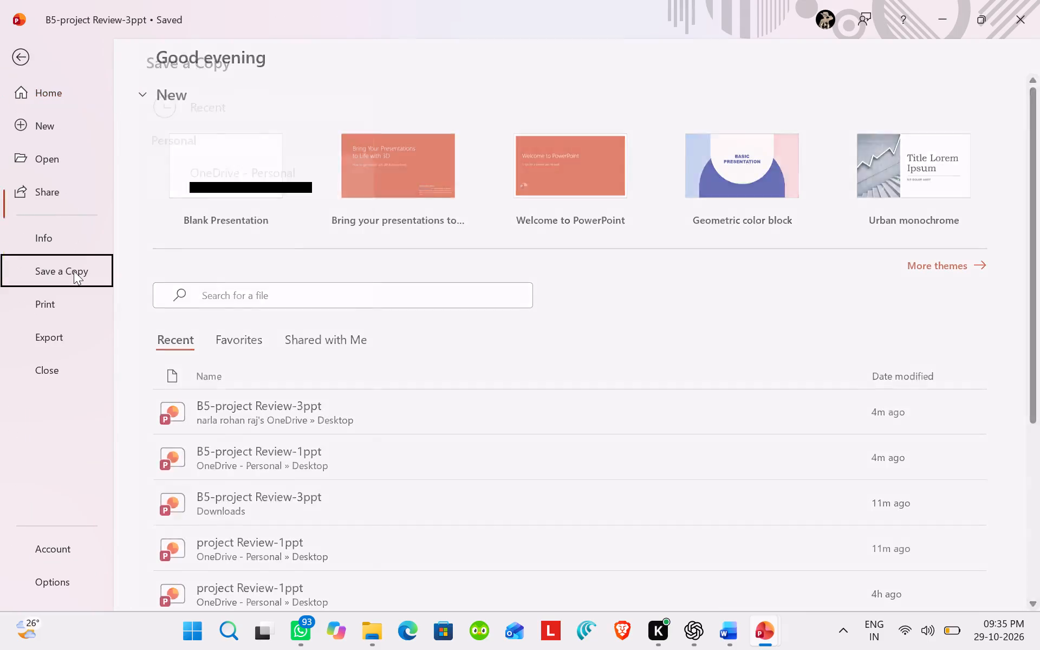
click(212, 350)
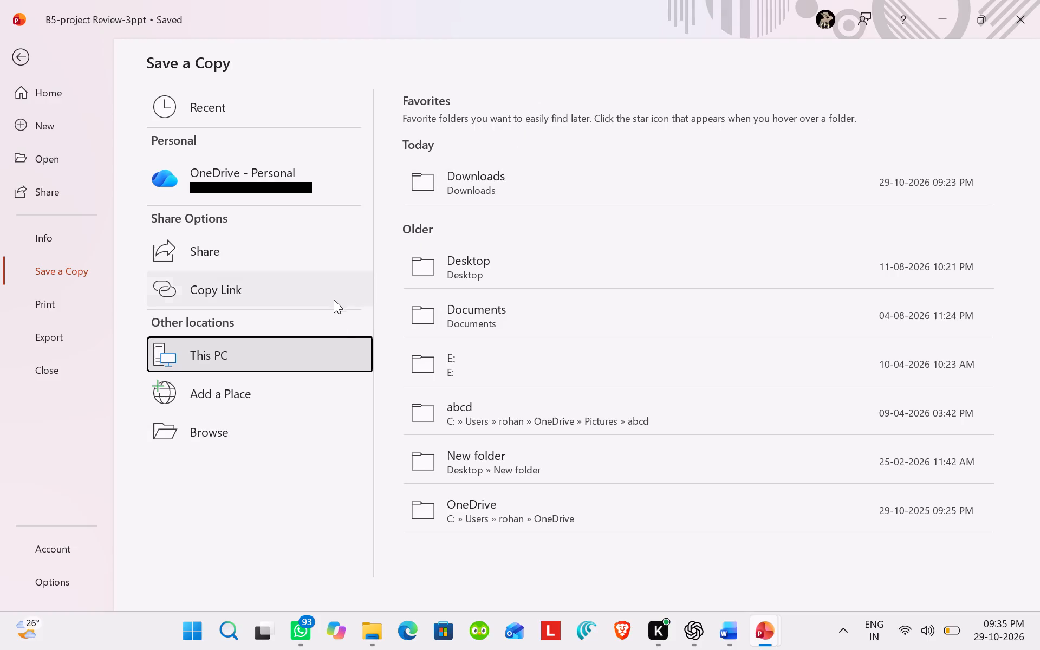
click(315, 362)
click(558, 173)
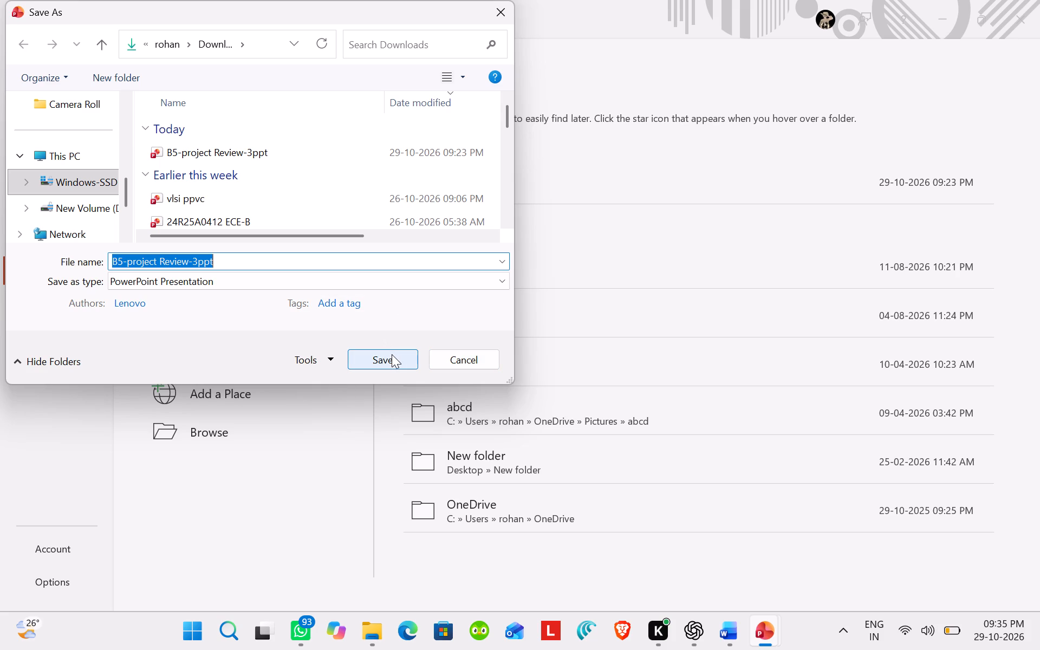
click(91, 148)
scroll(91, 148, up, 2)
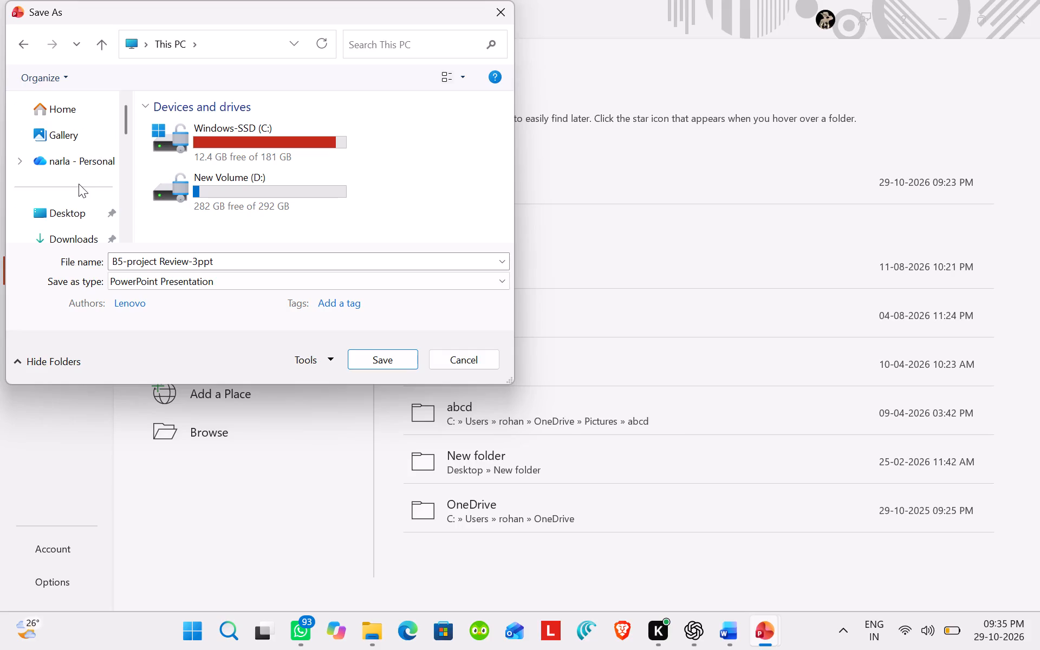
click(78, 208)
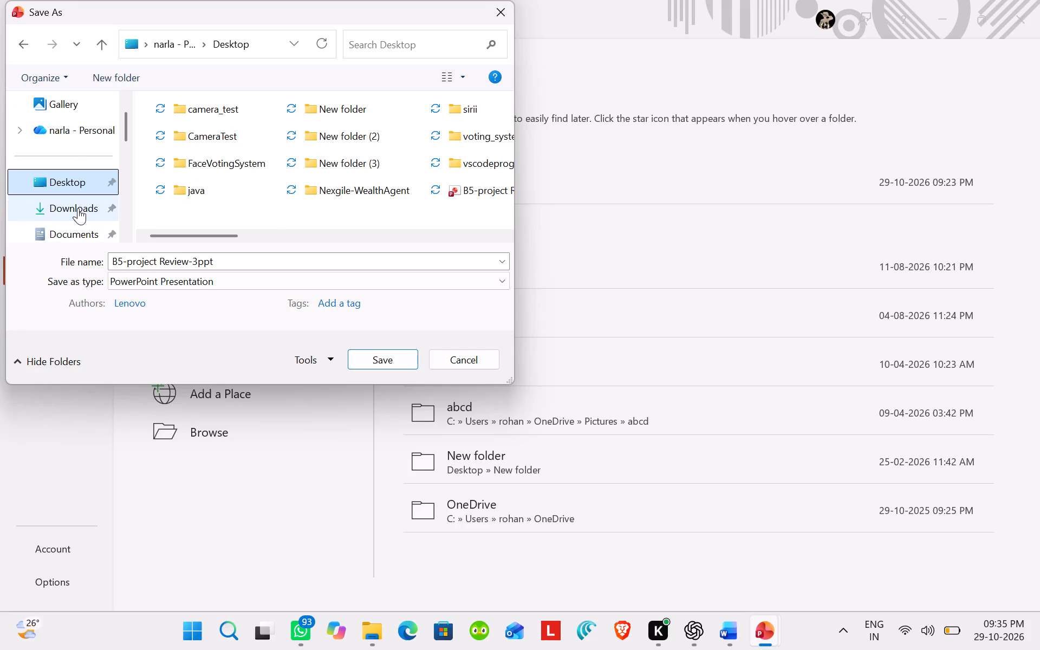
click(392, 361)
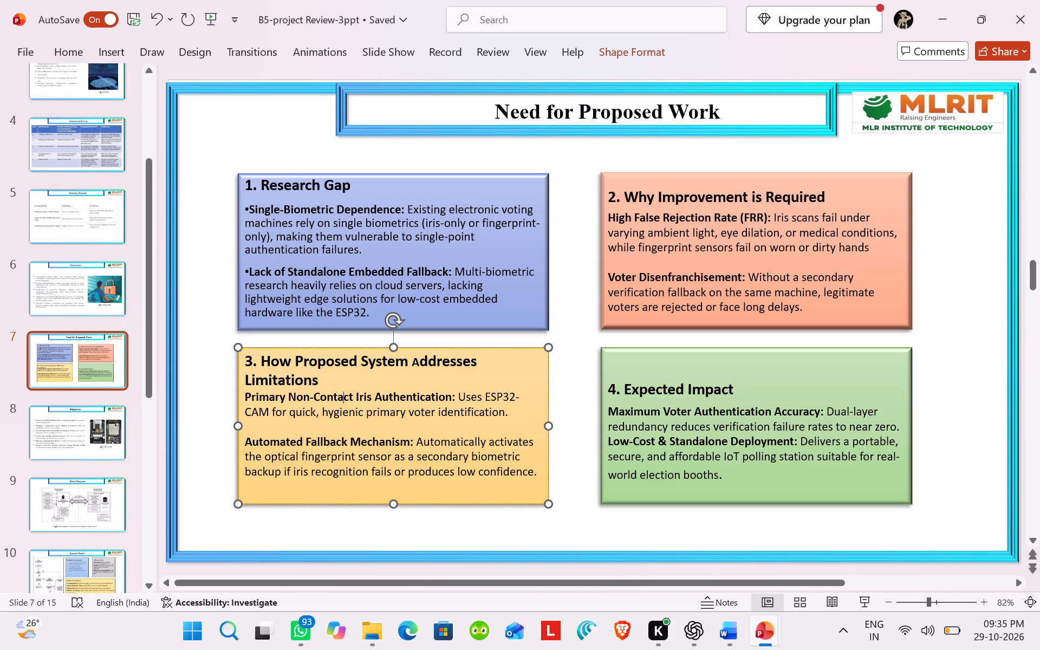
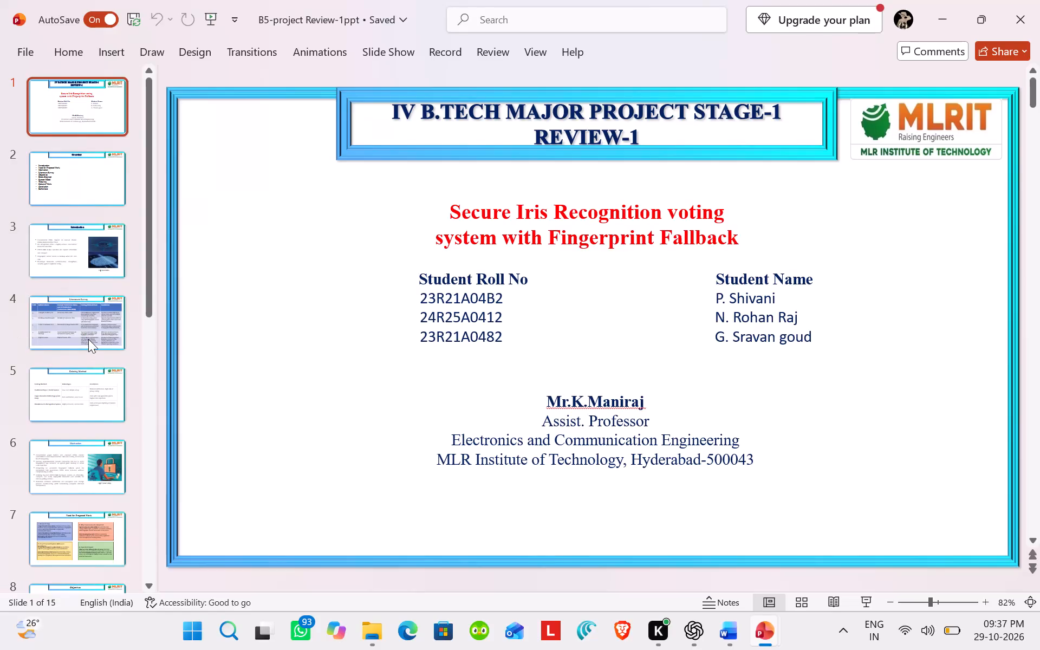
Look over the Literature Survey slide and the remaining slides through Thank You in B5-project Review-1ppt.
click(88, 339)
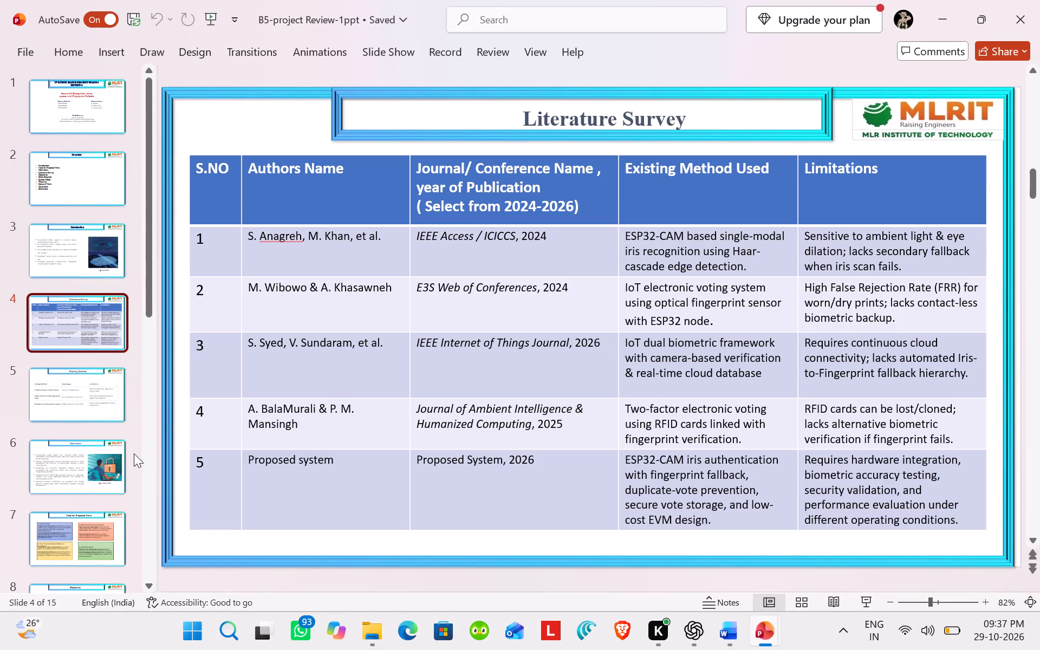
scroll(133, 459, down, 10)
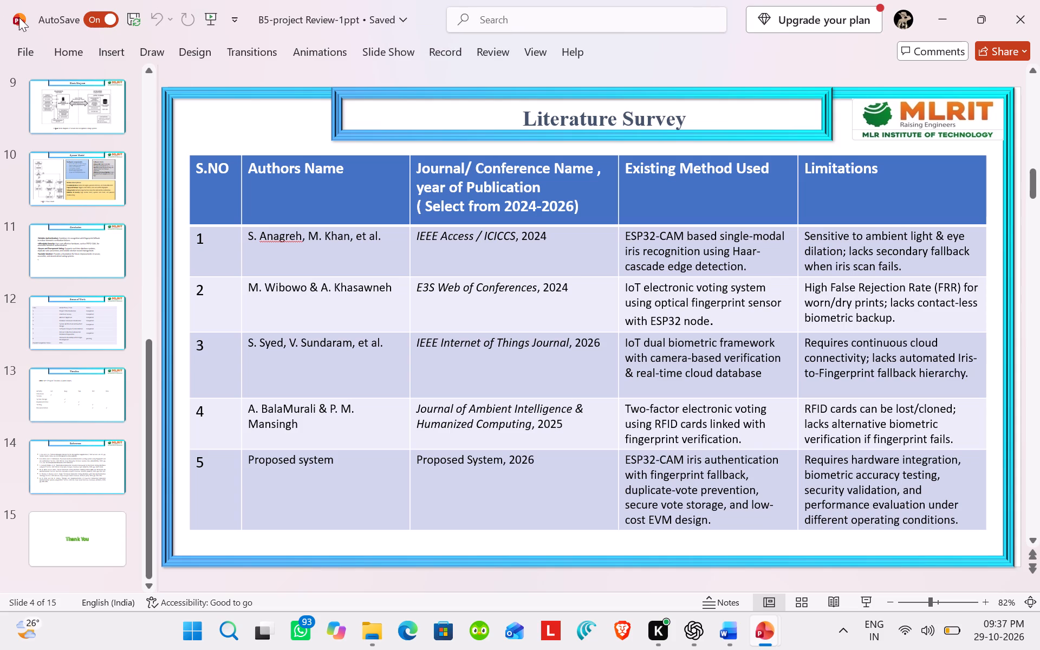
Save the B5-project Review-1ppt presentation and bring up the list of recent files.
click(130, 18)
click(25, 61)
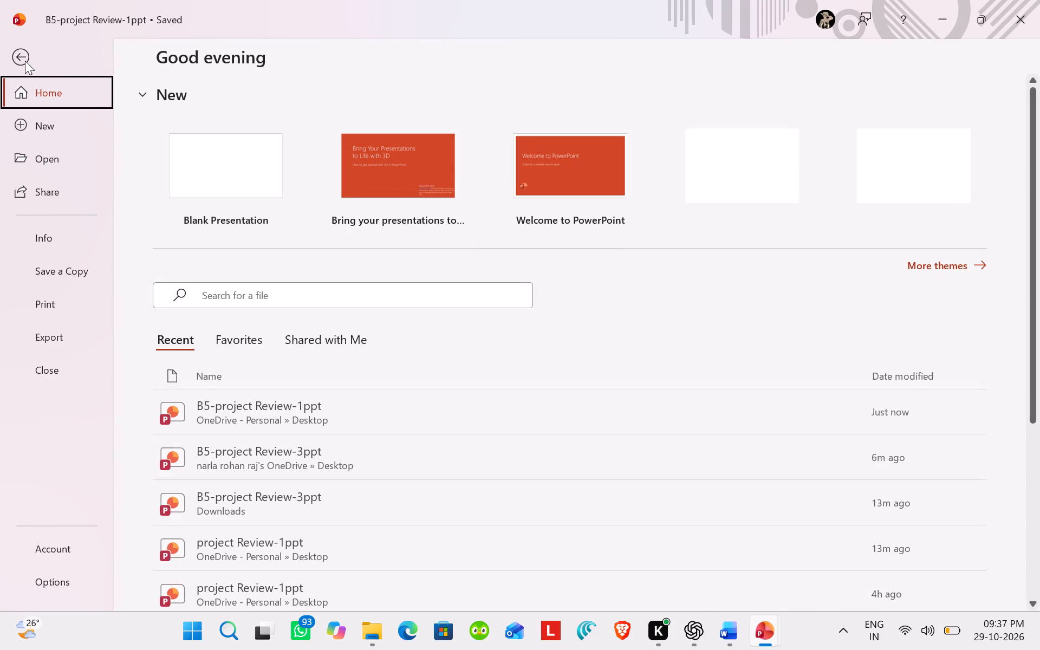
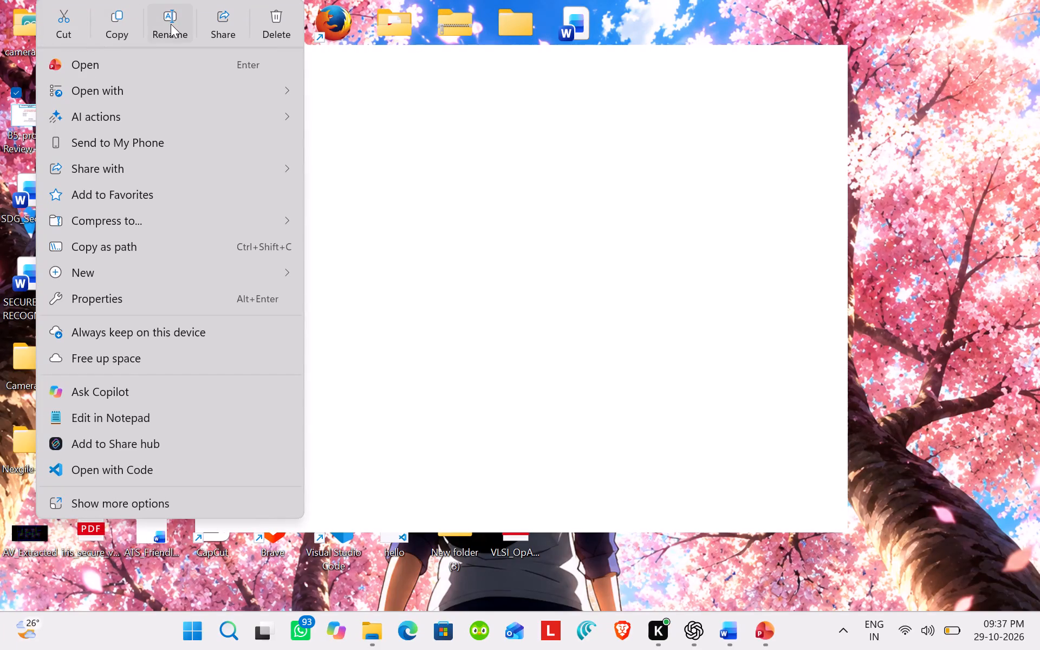
Rename the desktop presentation file B5-project Review-1ppt as B5-project Review-3ppt.
click(174, 24)
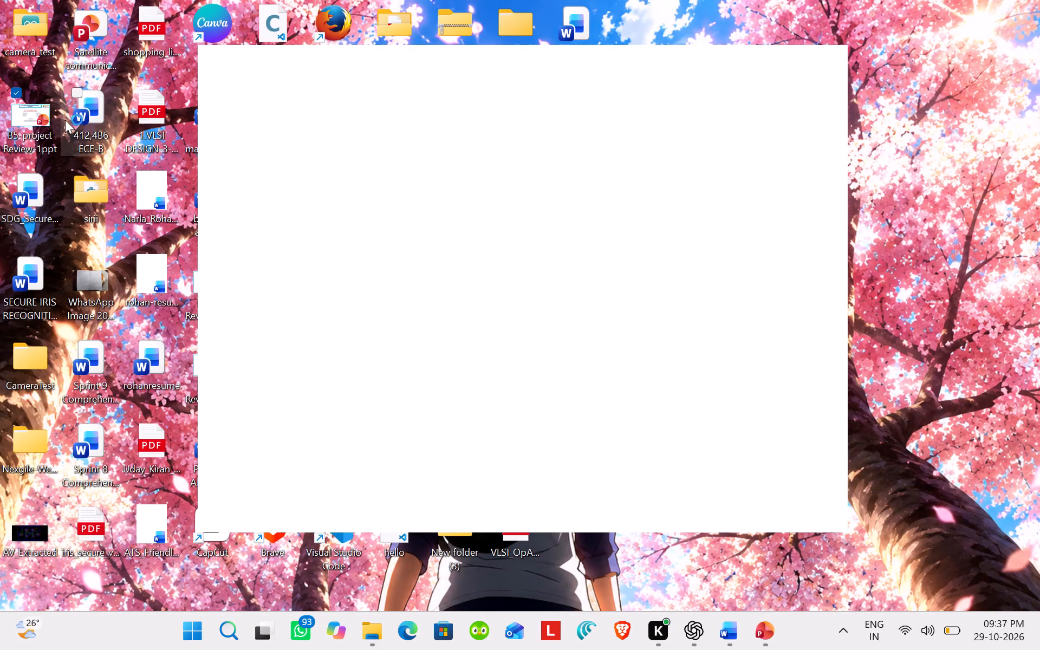
click(40, 146)
right_click(40, 146)
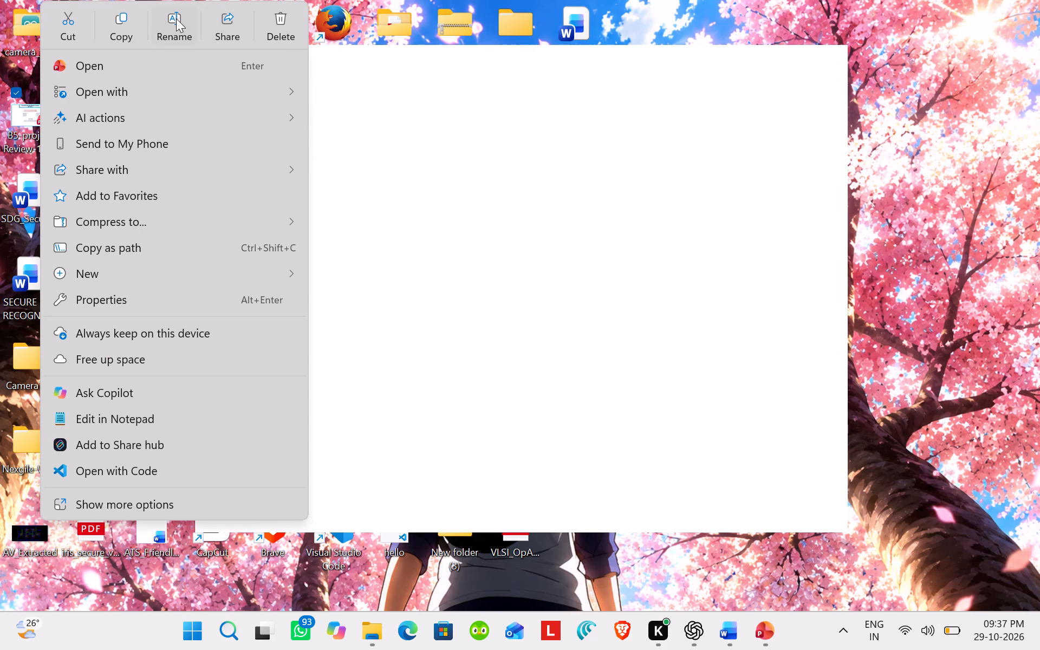
click(176, 18)
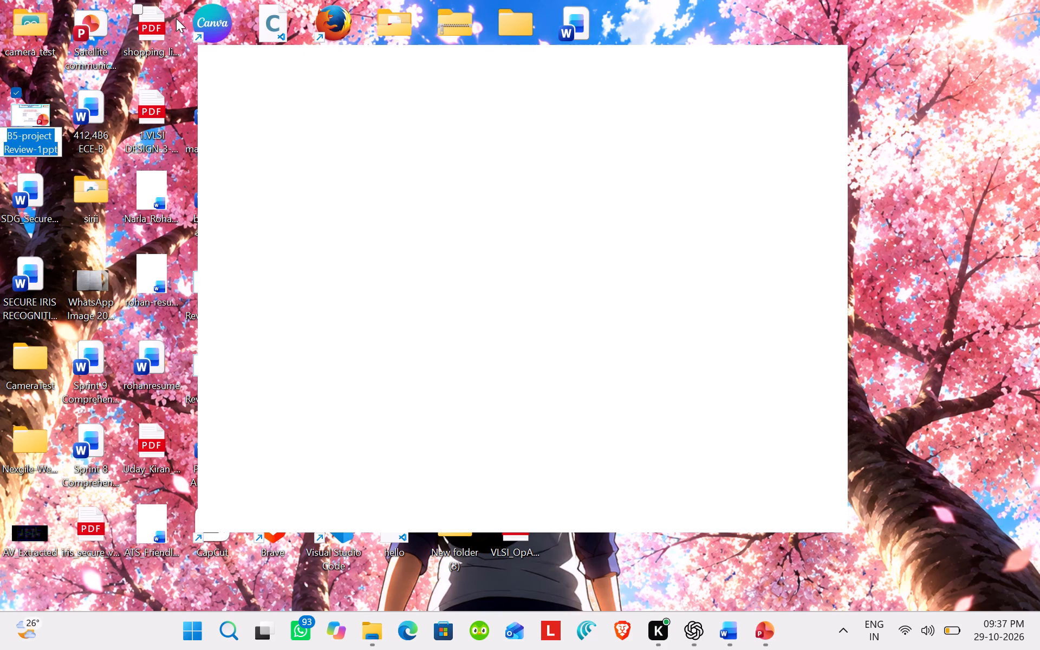
click(53, 140)
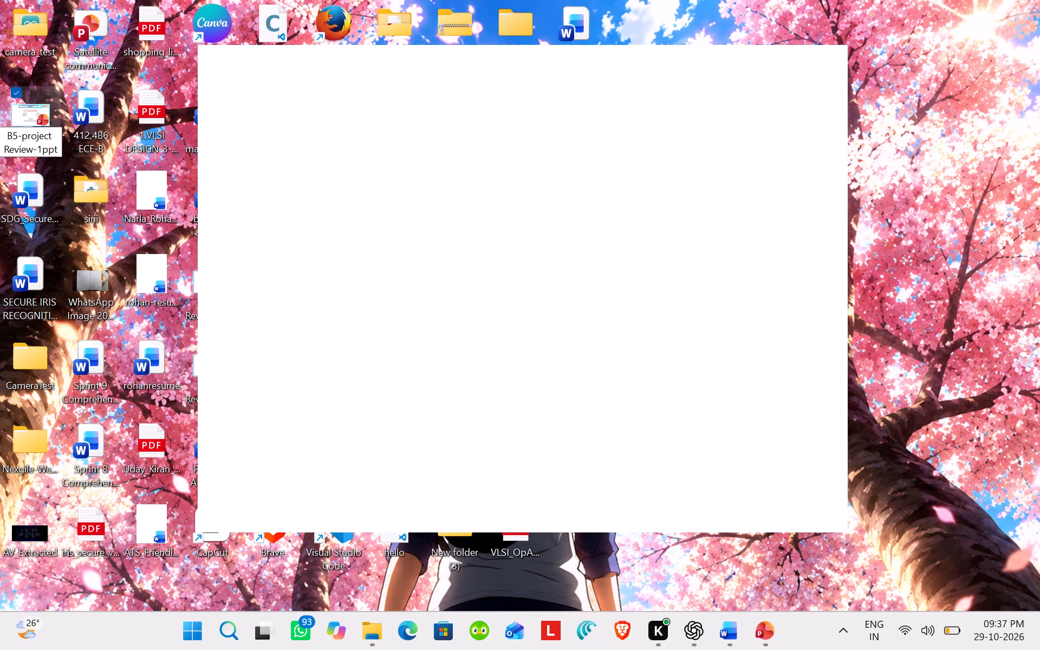
click(45, 154)
key(BackSpace)
key(3)
click(50, 73)
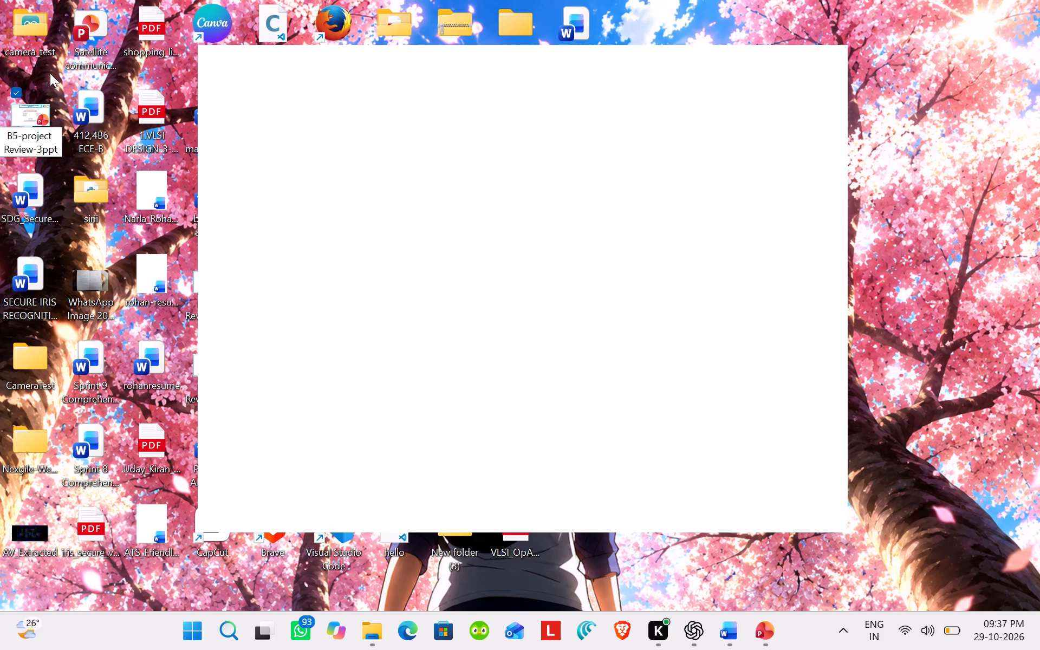
click(50, 73)
click(924, 118)
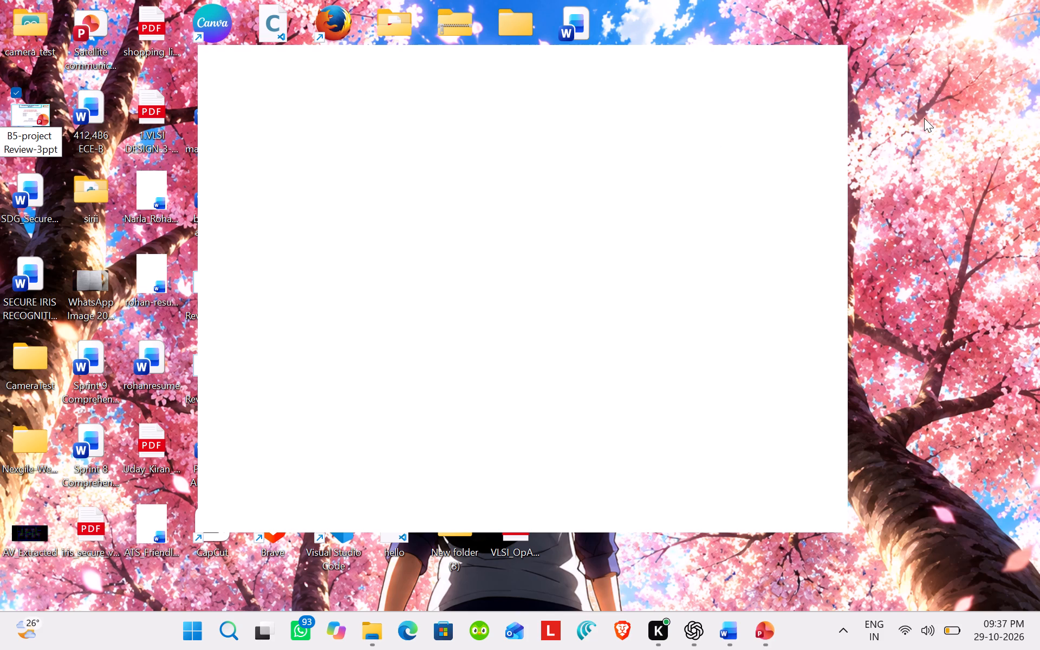
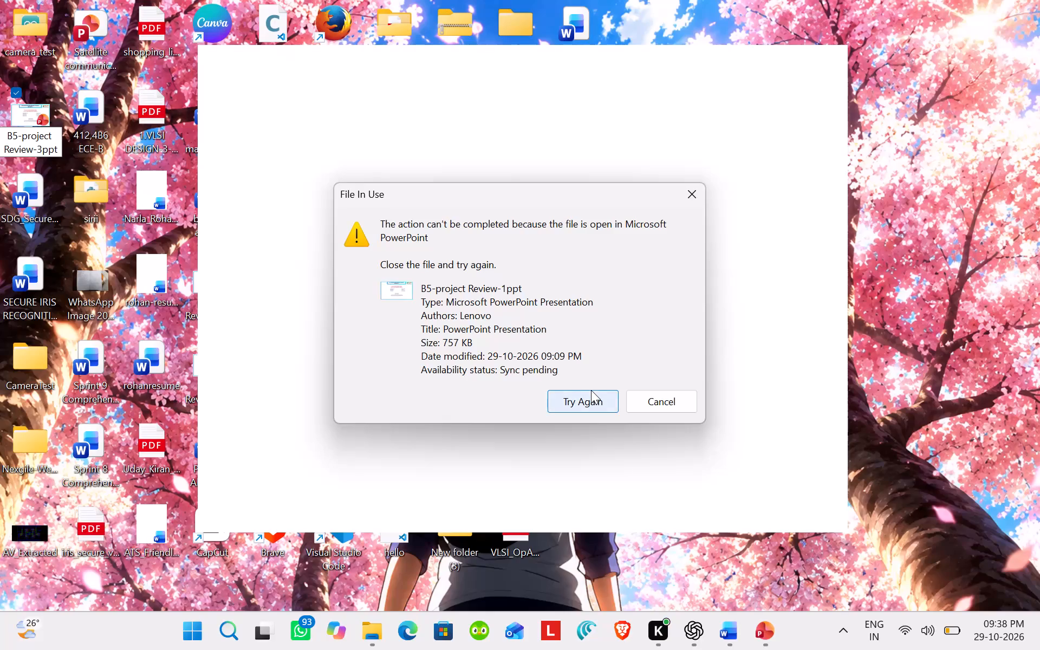
Close all three open PowerPoint presentations and retry renaming the desktop file to B5-project Review-3ppt.
click(591, 390)
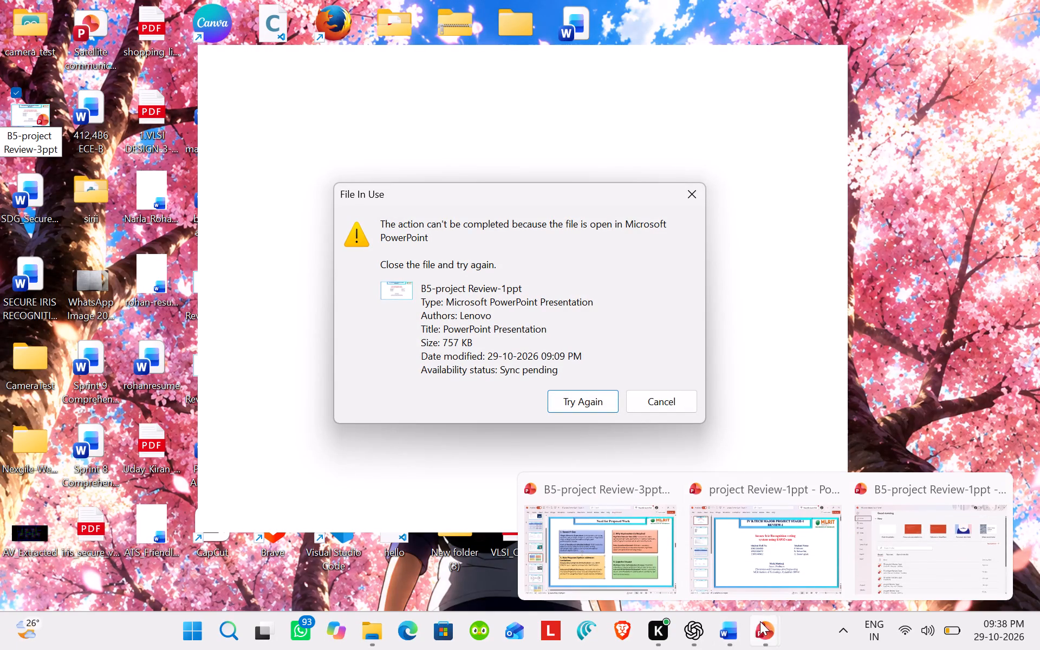
click(992, 482)
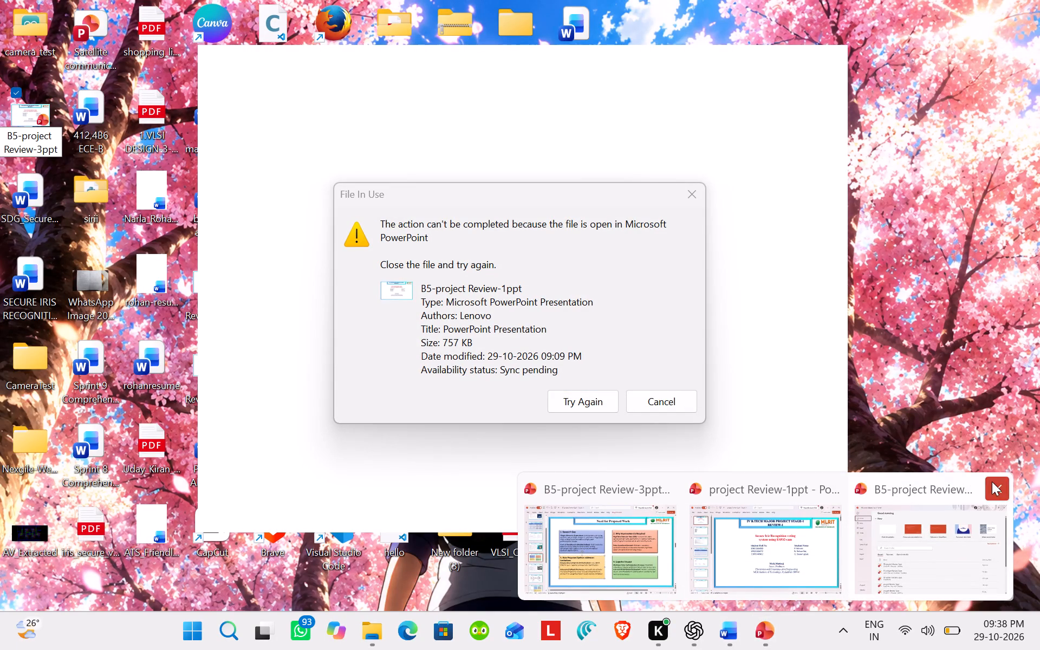
click(922, 485)
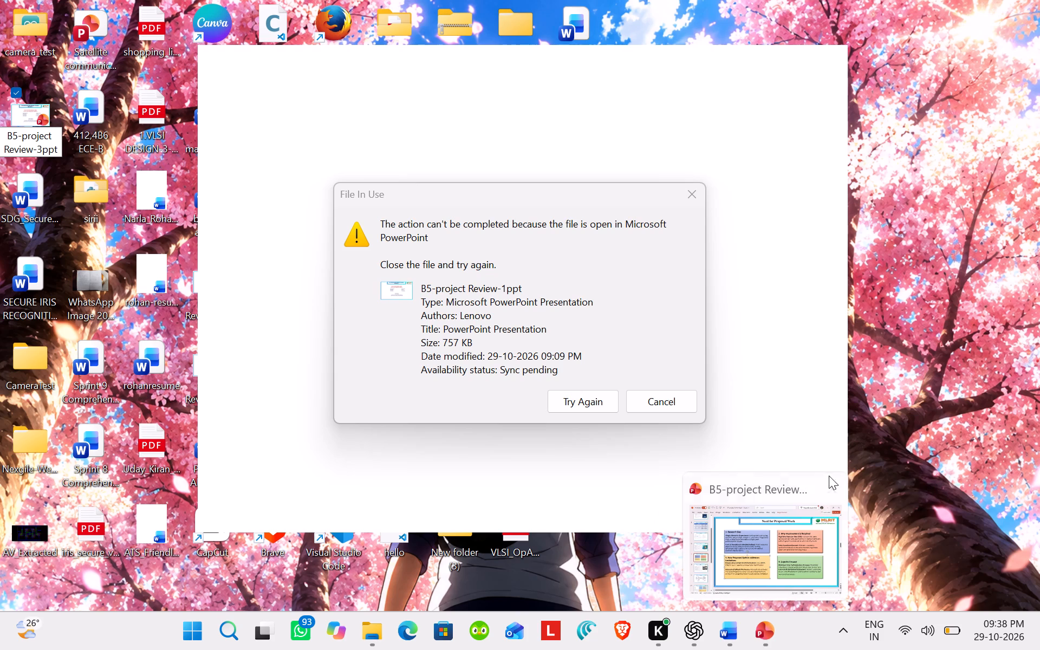
click(829, 491)
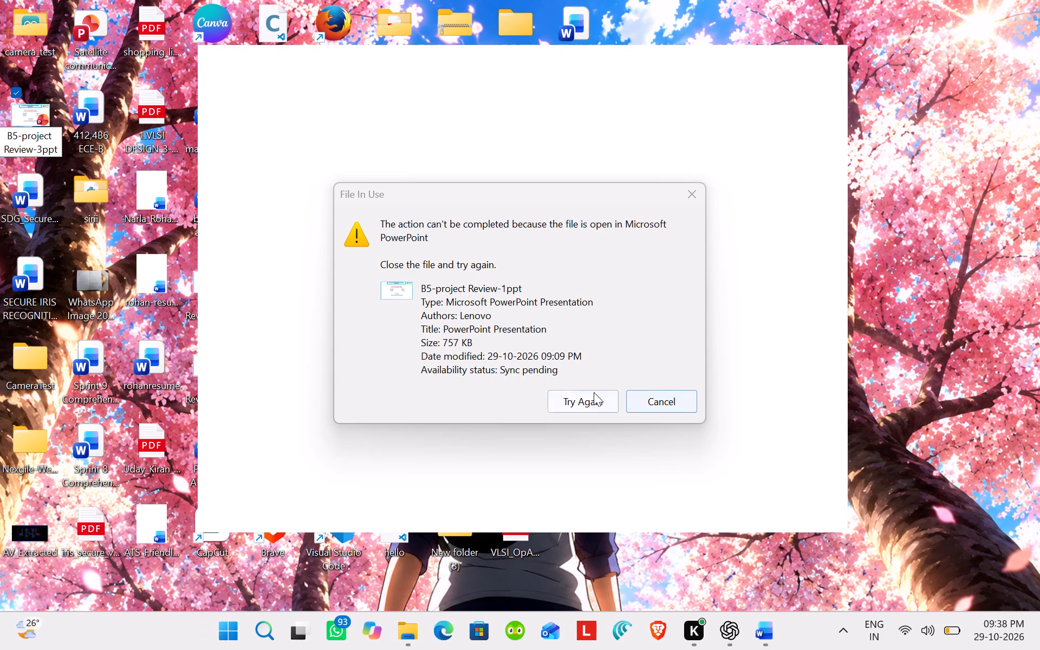
click(591, 395)
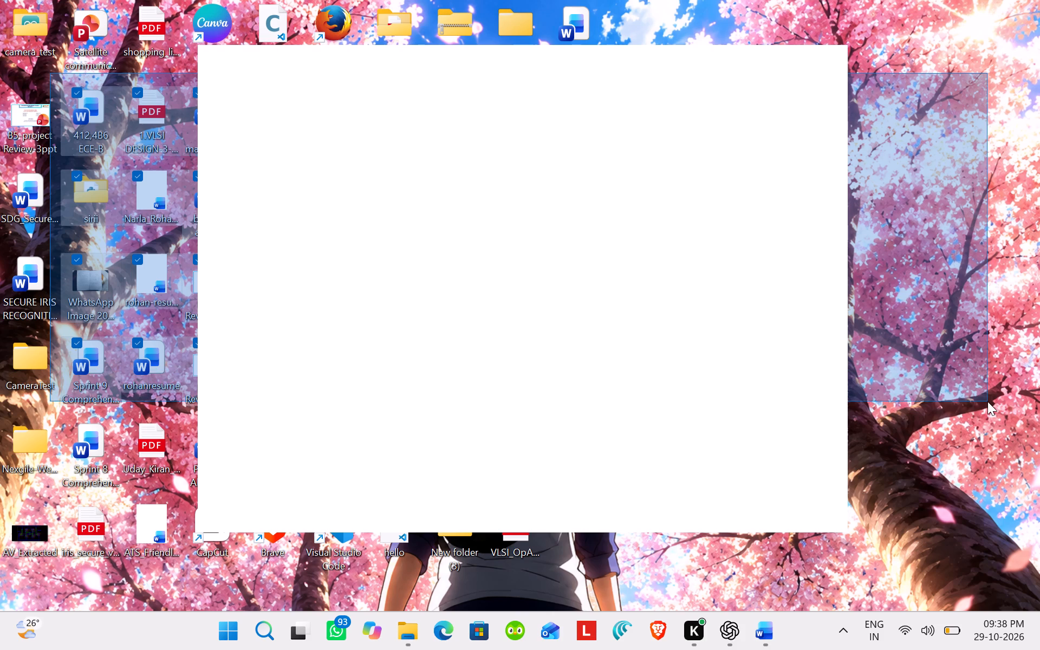
click(938, 503)
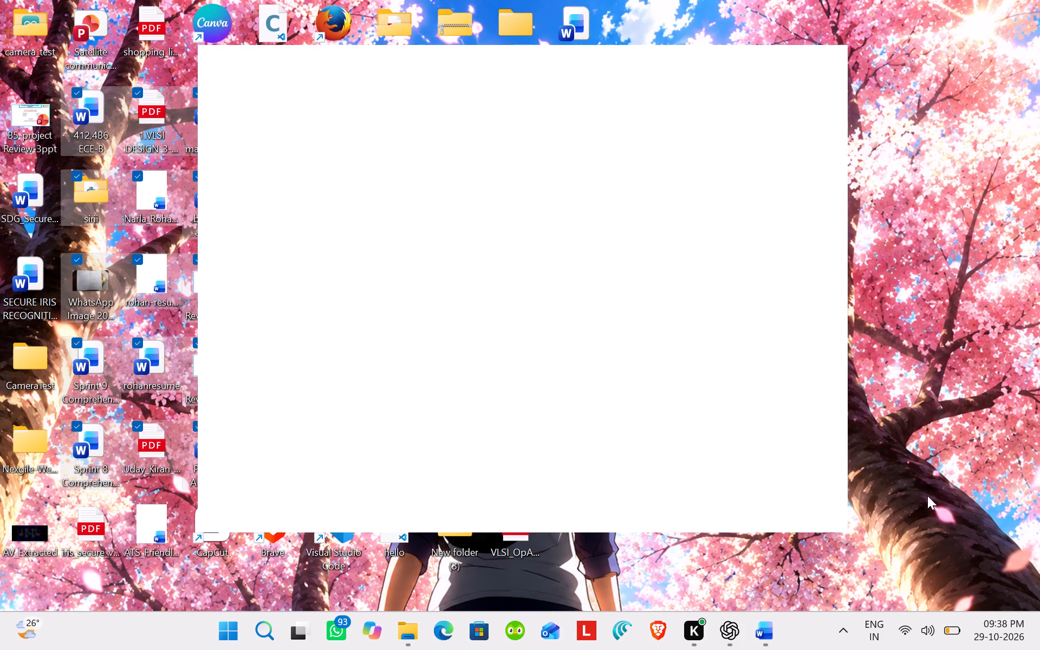
click(999, 397)
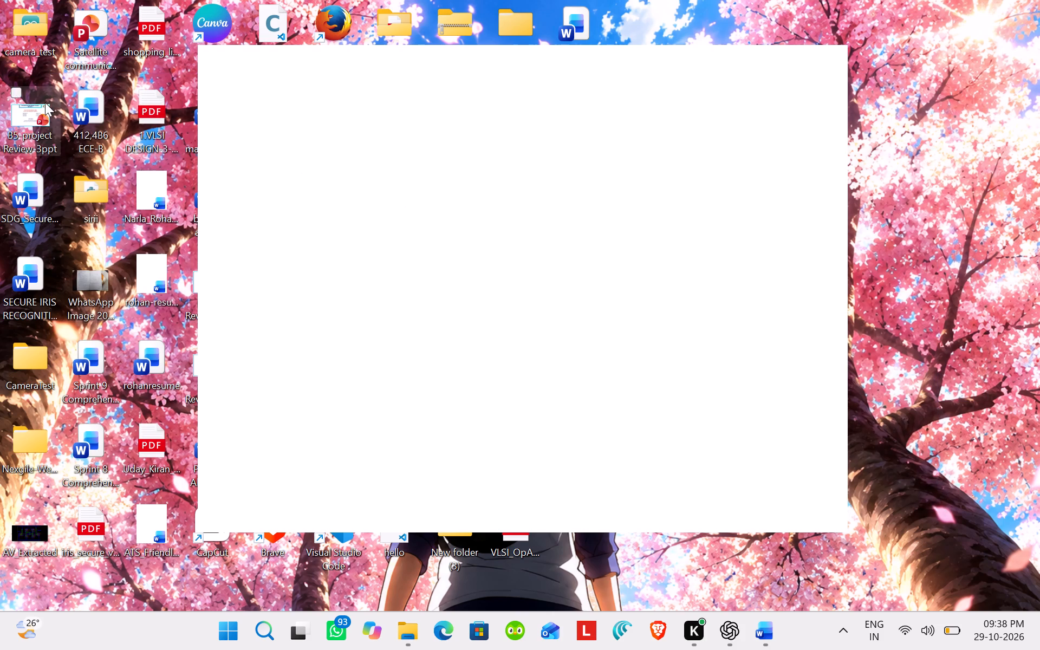
Switch to WhatsApp.
click(337, 609)
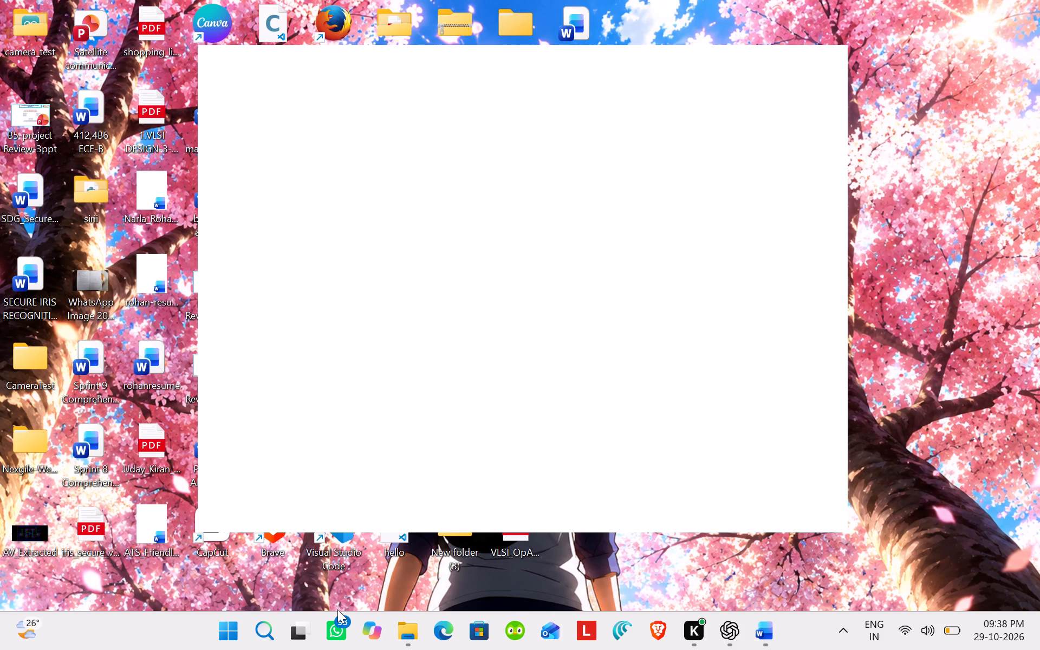